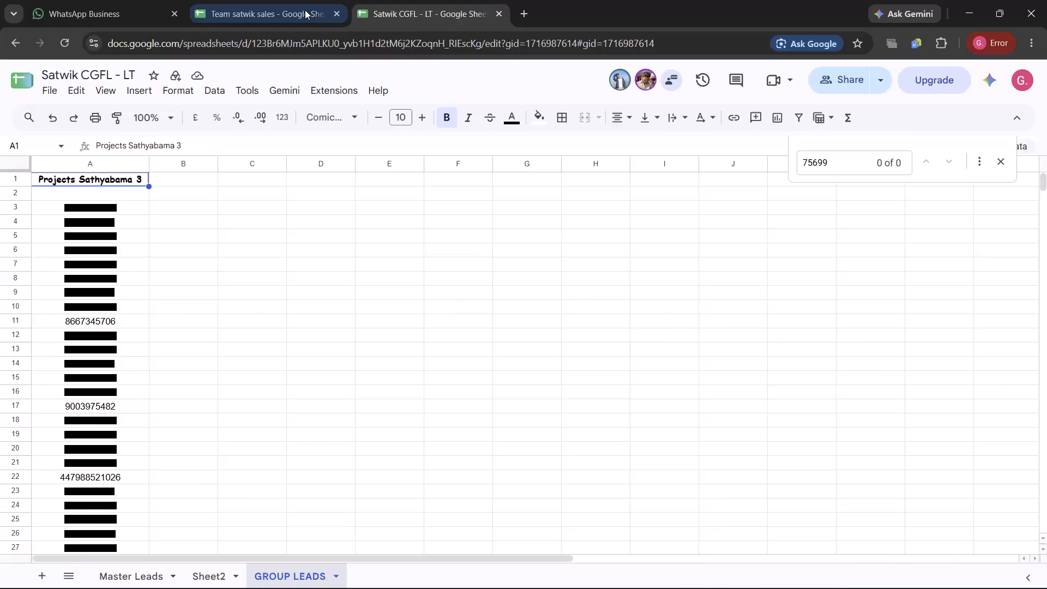
Switch to the Team satwik sales spreadsheet to view its lead records.
click(305, 9)
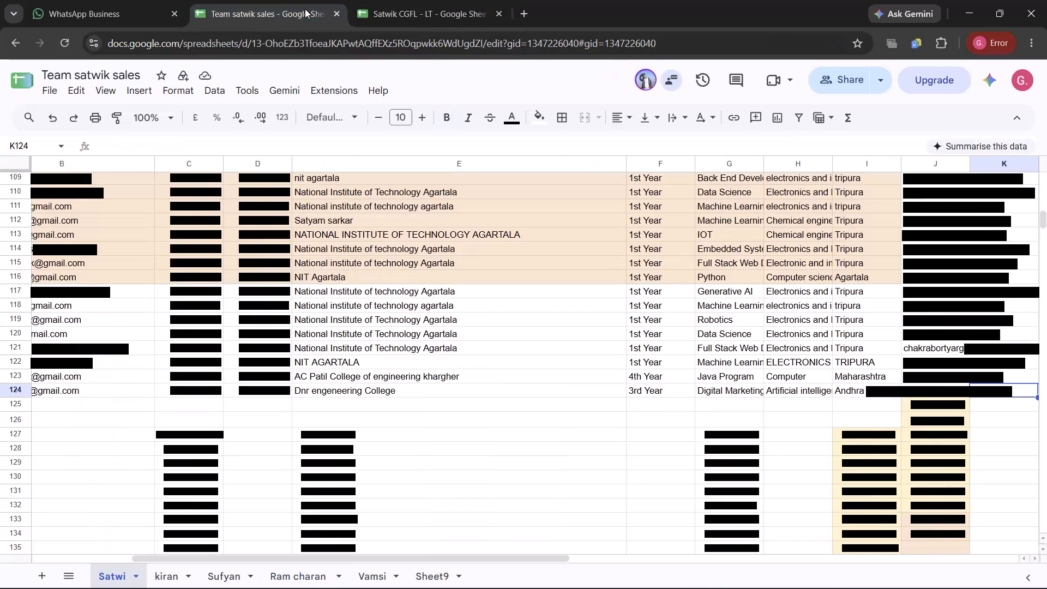
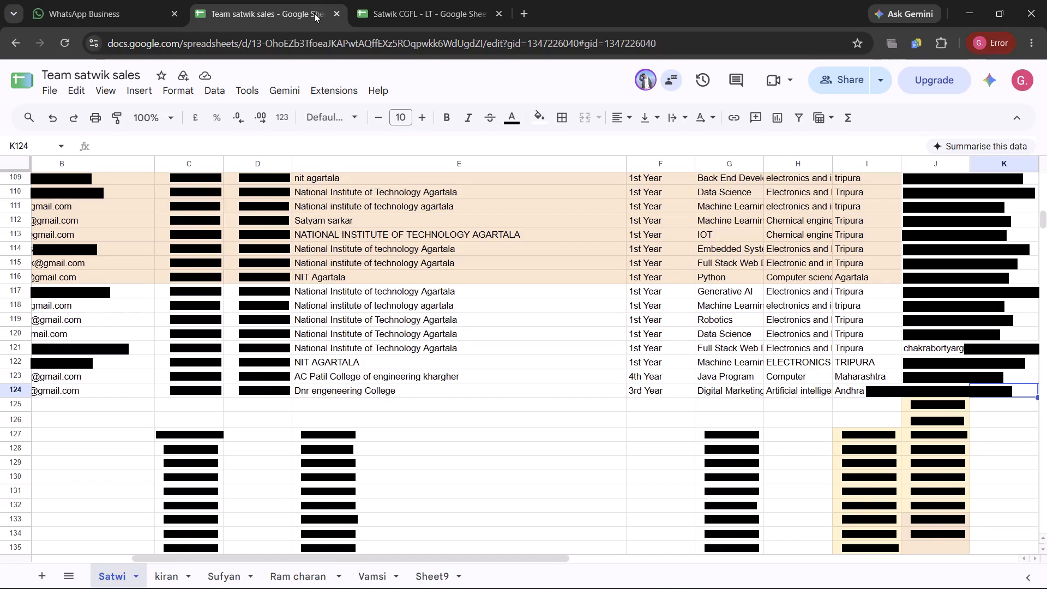
Switch to the Satwik CGFL - LT spreadsheet and look over its GROUP LEADS sheet.
click(455, 0)
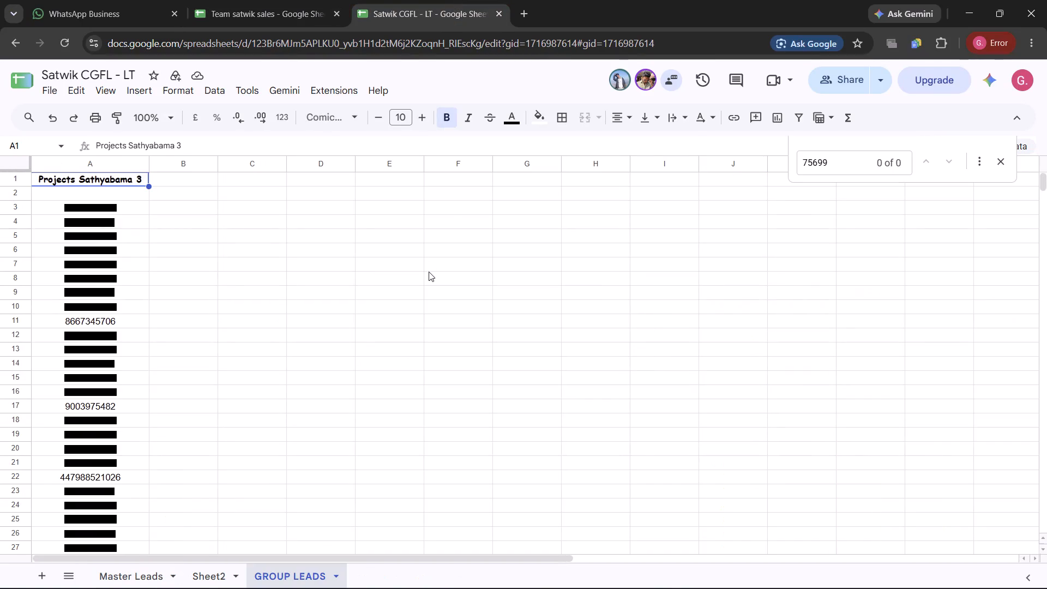
scroll(429, 272, down, 2)
scroll(429, 272, right, 3)
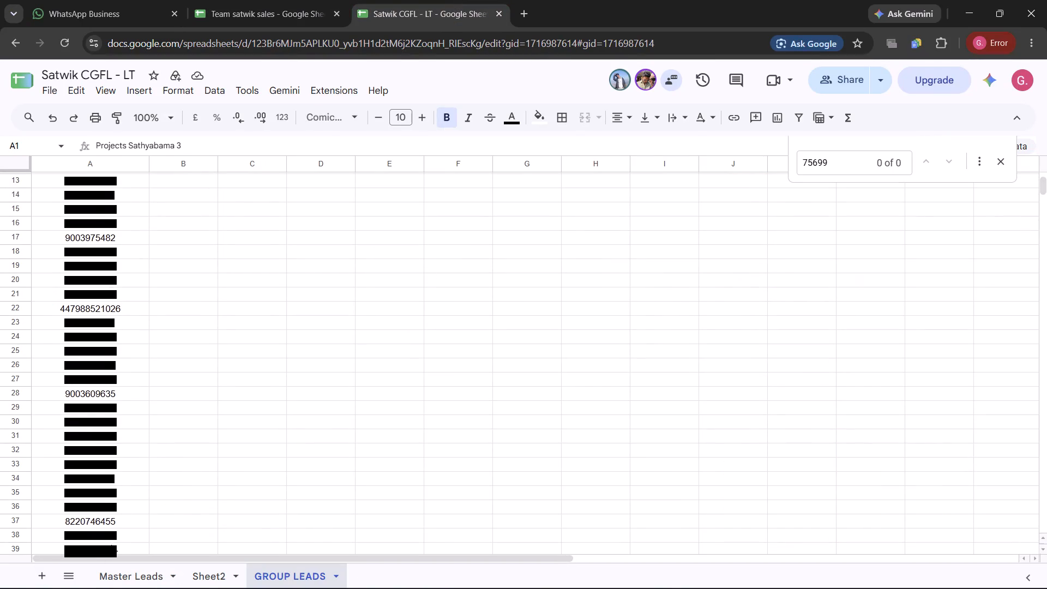
Open Sheet2 and examine the Kiran, sufiyan and Vamsi lead rows, including the full comment in cell K93.
click(213, 587)
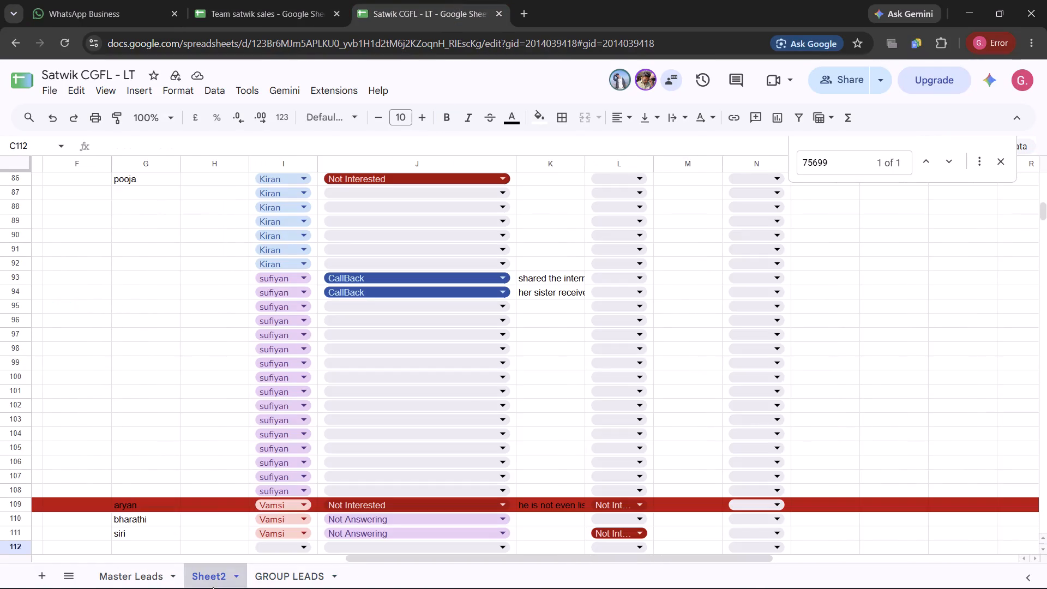
scroll(465, 393, down, 3)
scroll(465, 393, right, 4)
scroll(465, 393, up, 3)
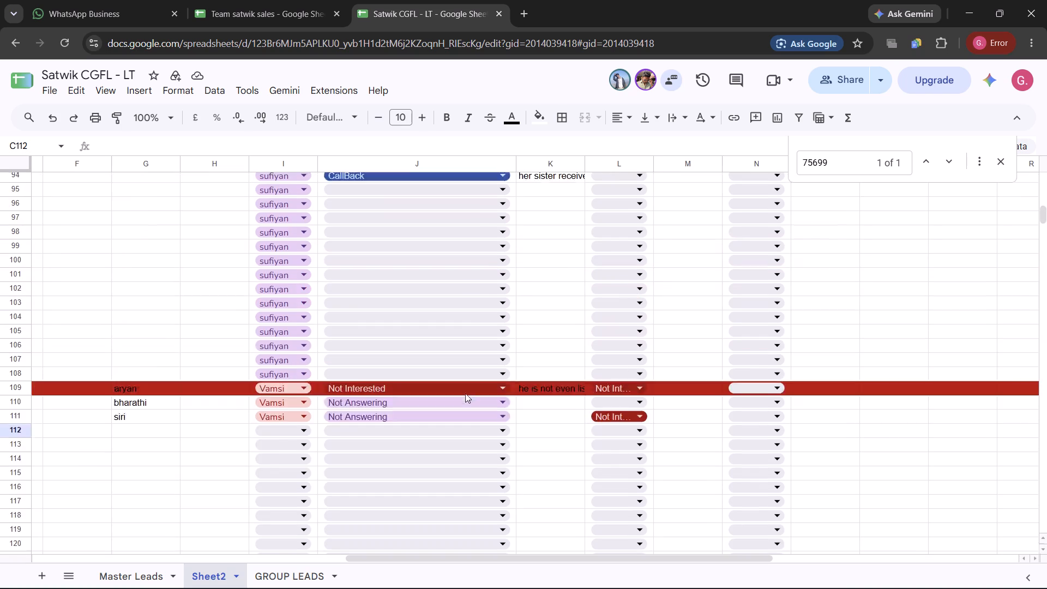
scroll(465, 393, right, 1)
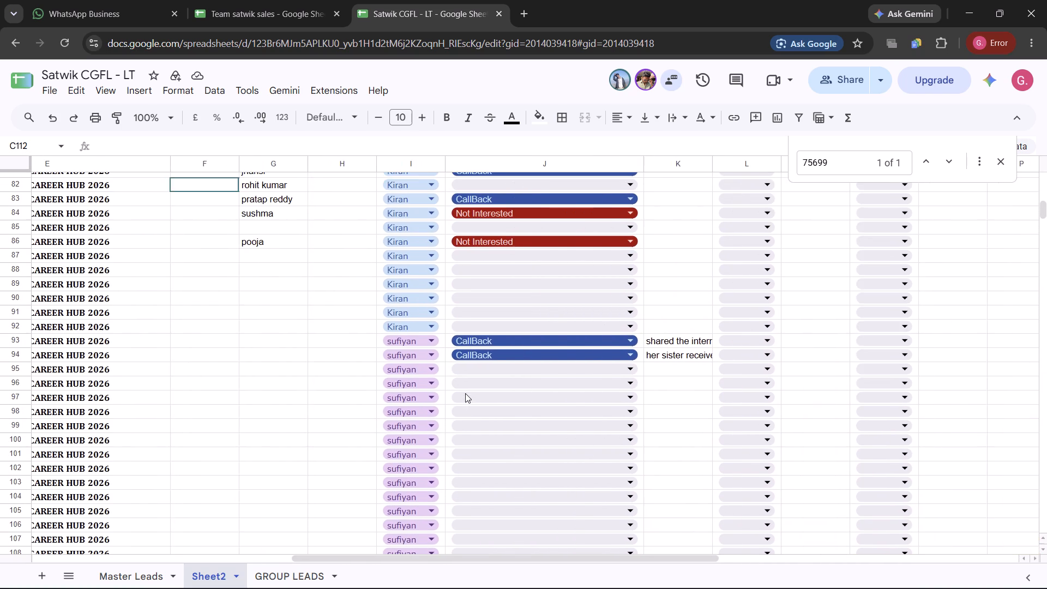
scroll(465, 393, right, 2)
scroll(465, 393, down, 1)
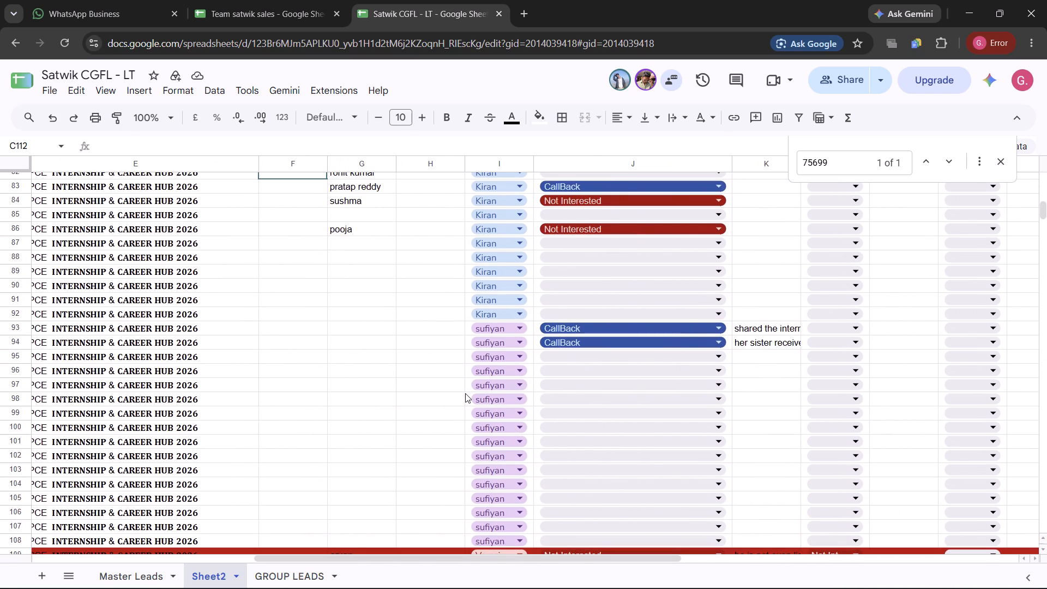
click(774, 333)
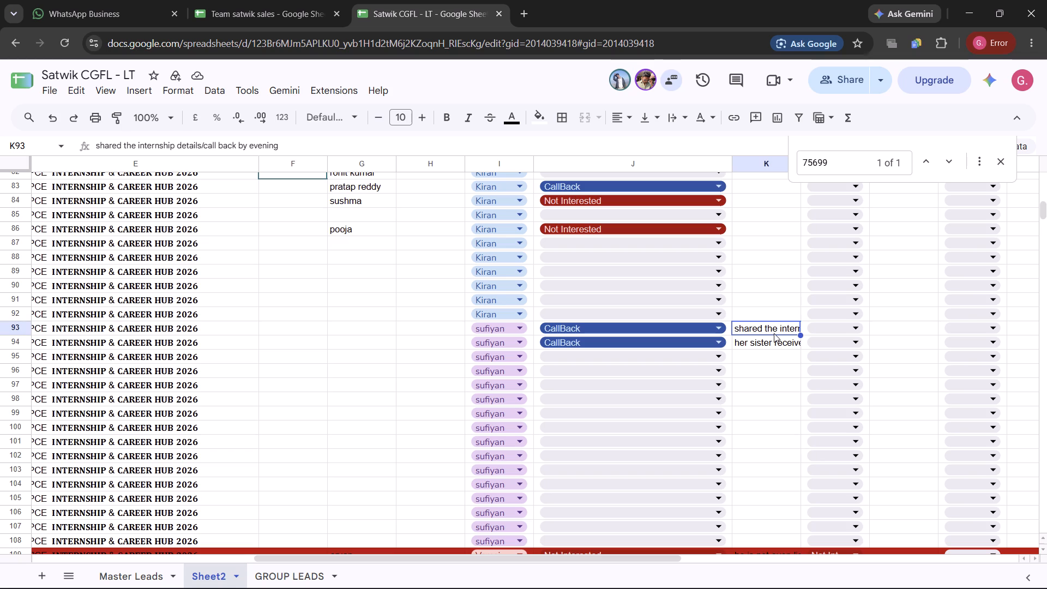
Examine the earlier Sheet2 lead rows and their call statuses up to the Vamsi group, ending on name cell G50.
scroll(774, 333, up, 2)
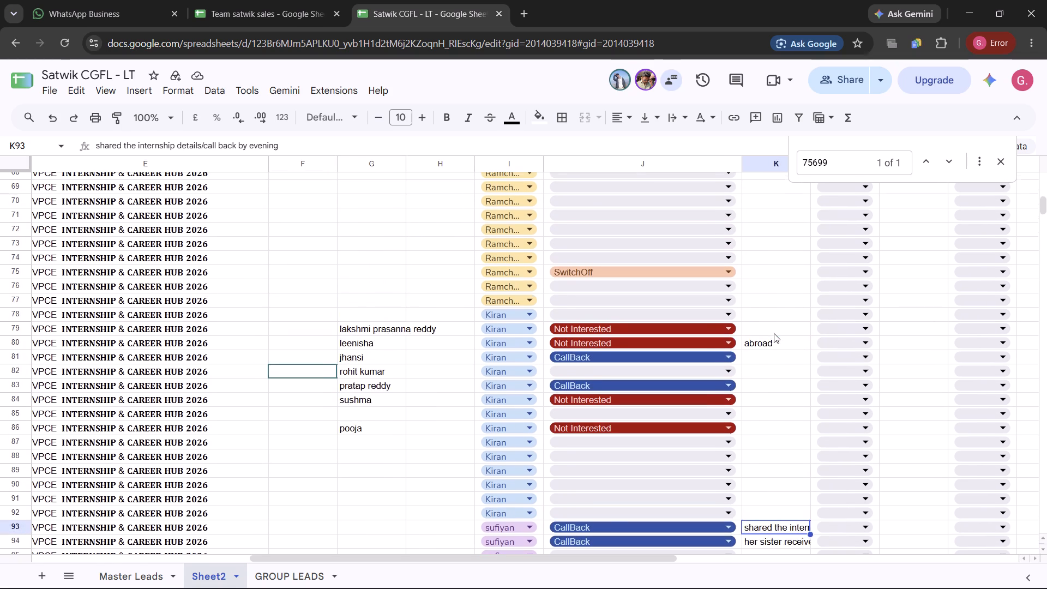
scroll(774, 333, up, 4)
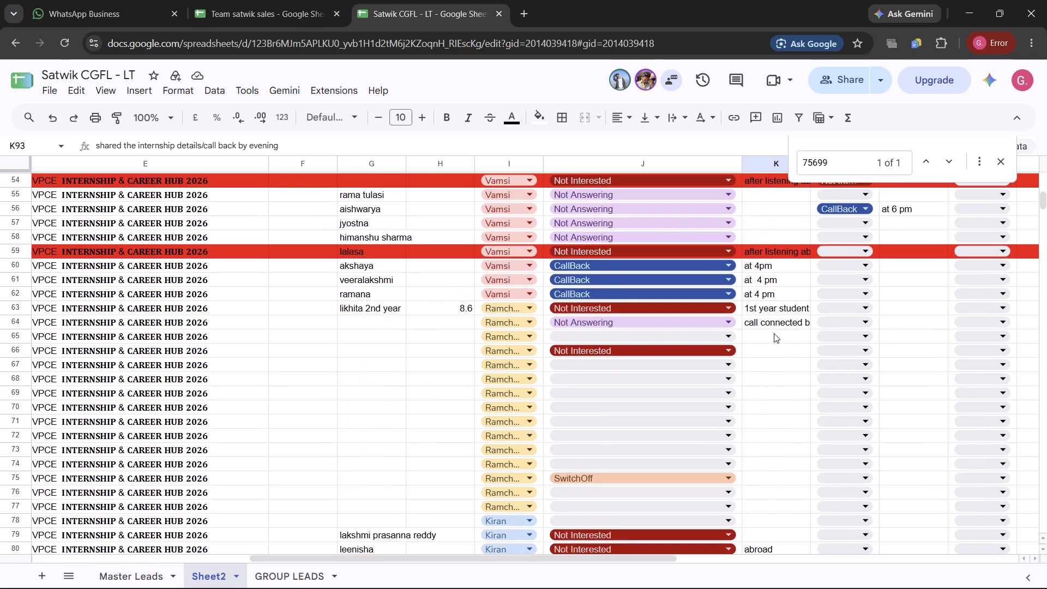
scroll(774, 333, up, 1)
scroll(774, 333, down, 5)
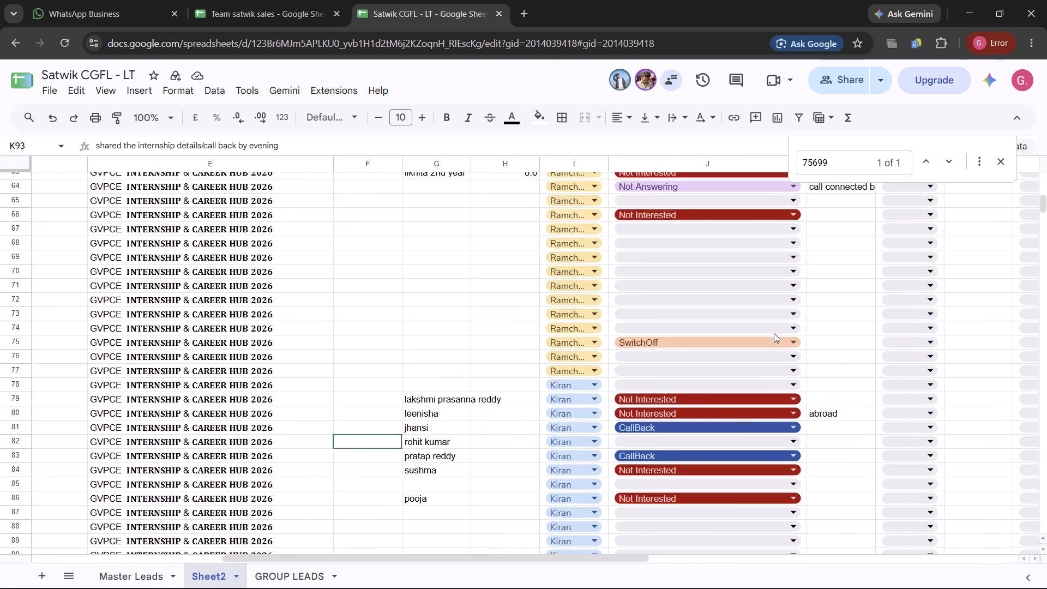
scroll(774, 333, up, 7)
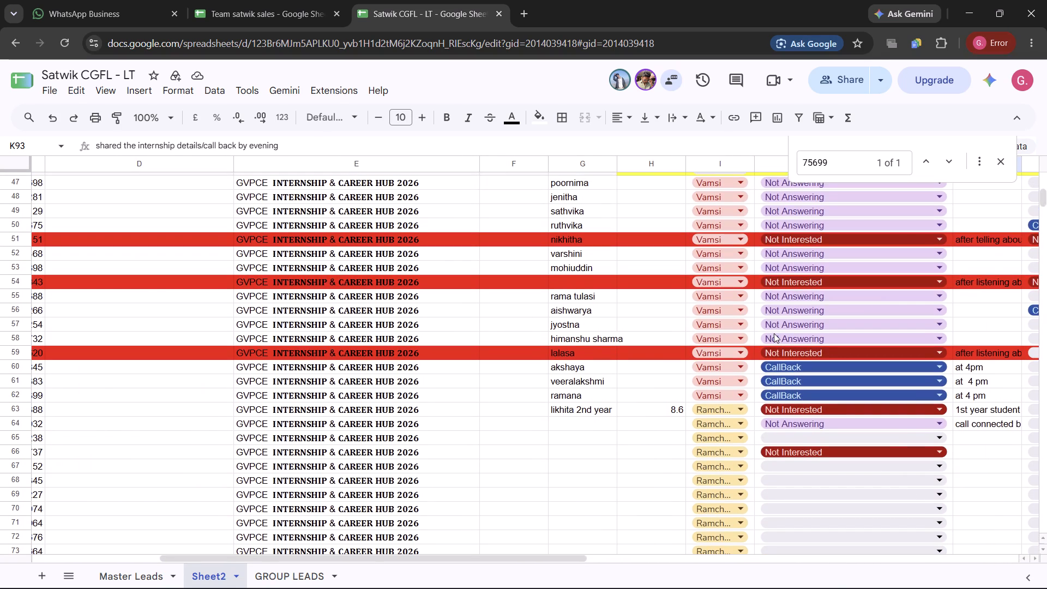
click(636, 373)
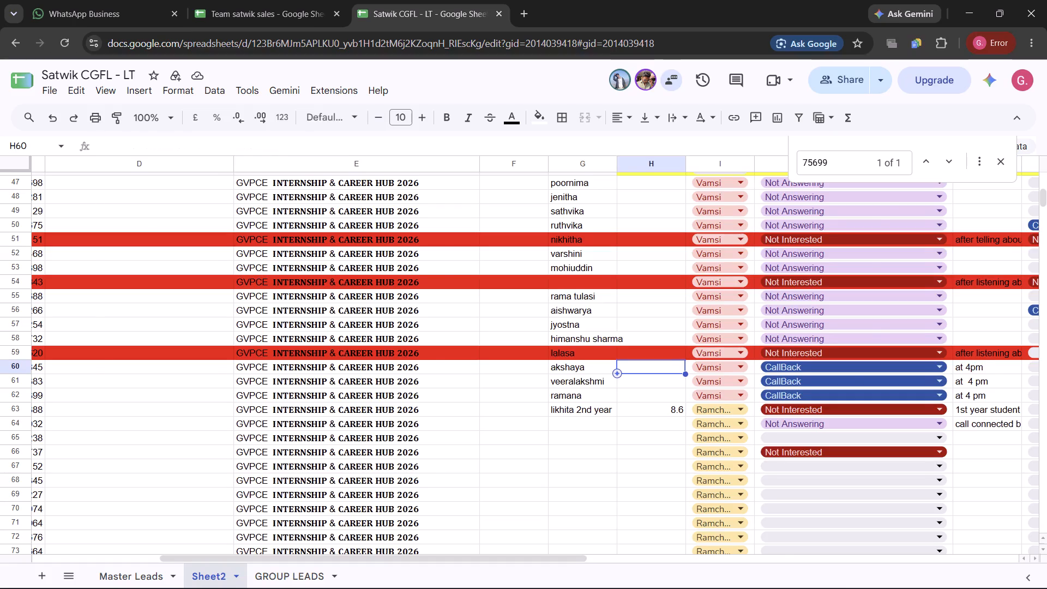
scroll(636, 373, up, 2)
scroll(636, 373, left, 3)
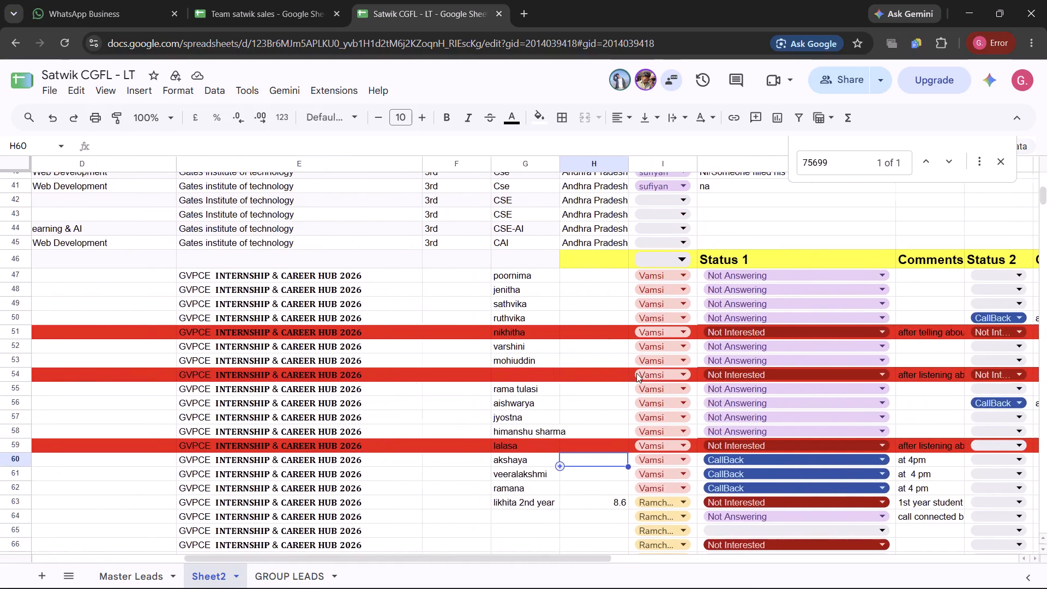
scroll(636, 373, left, 1)
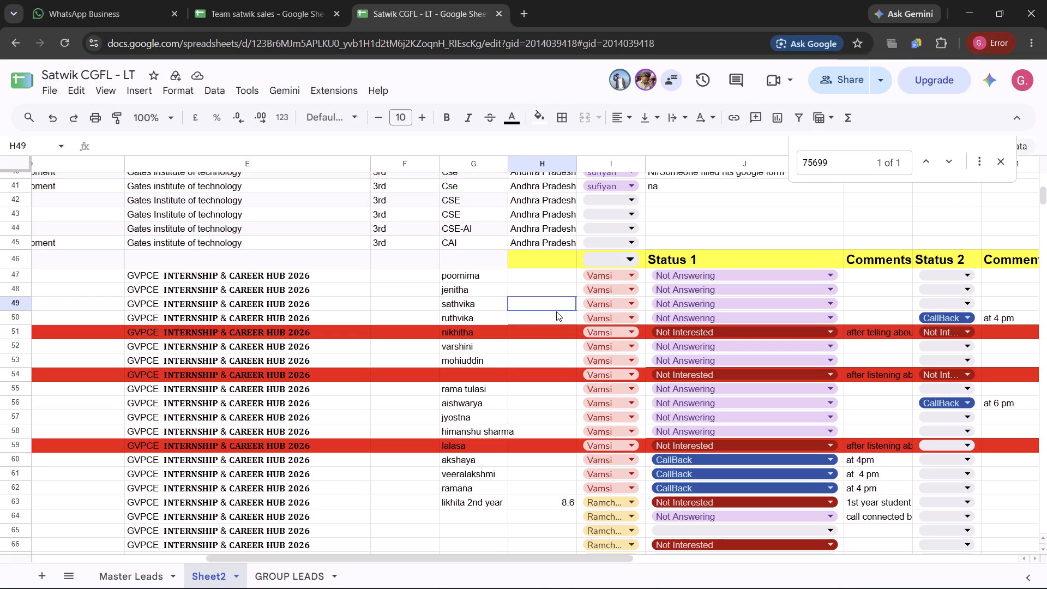
click(556, 311)
key(Left)
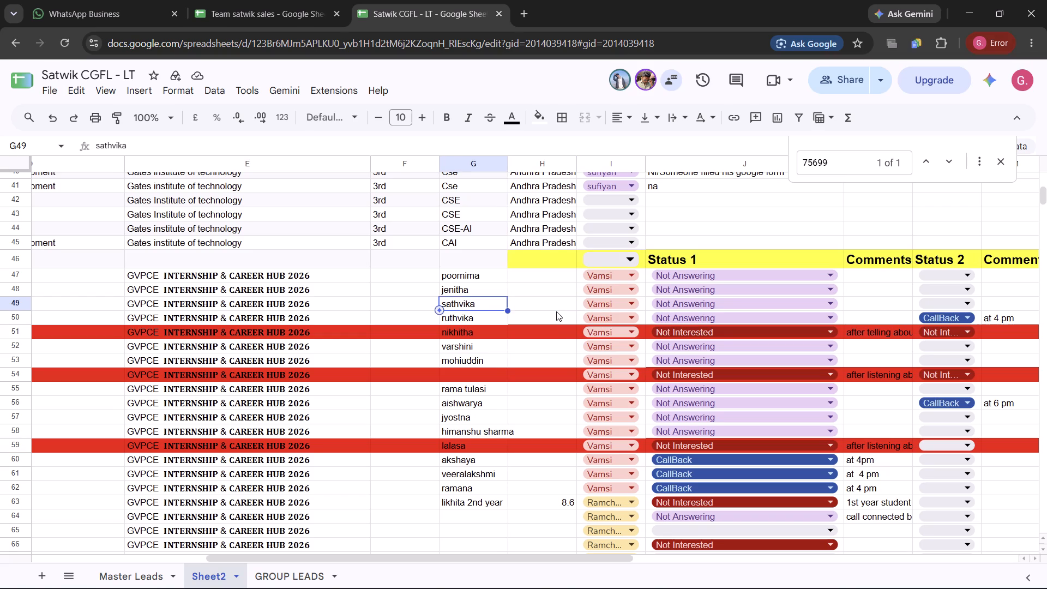
key(Down)
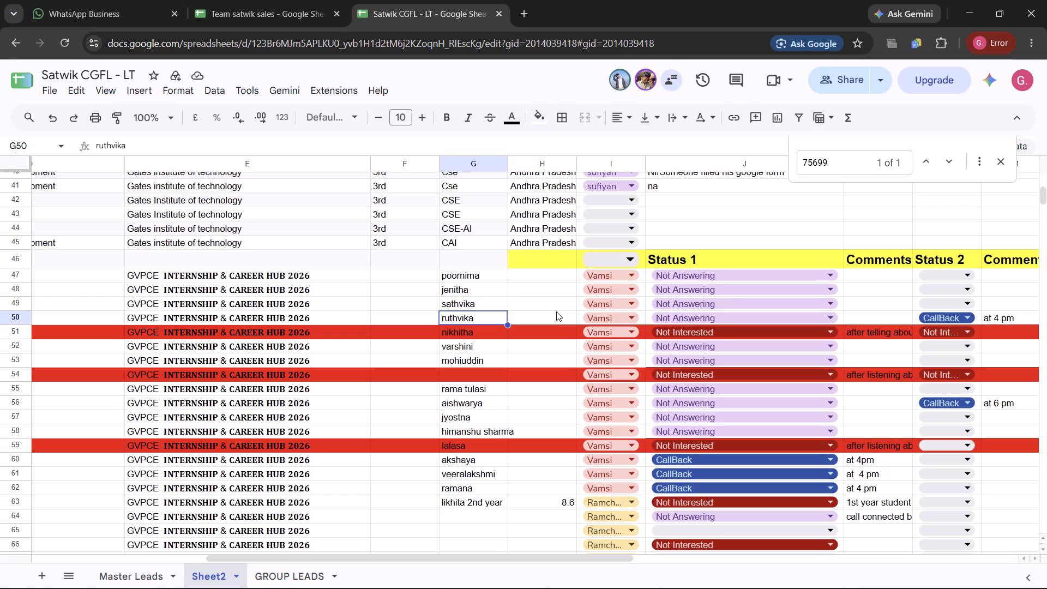
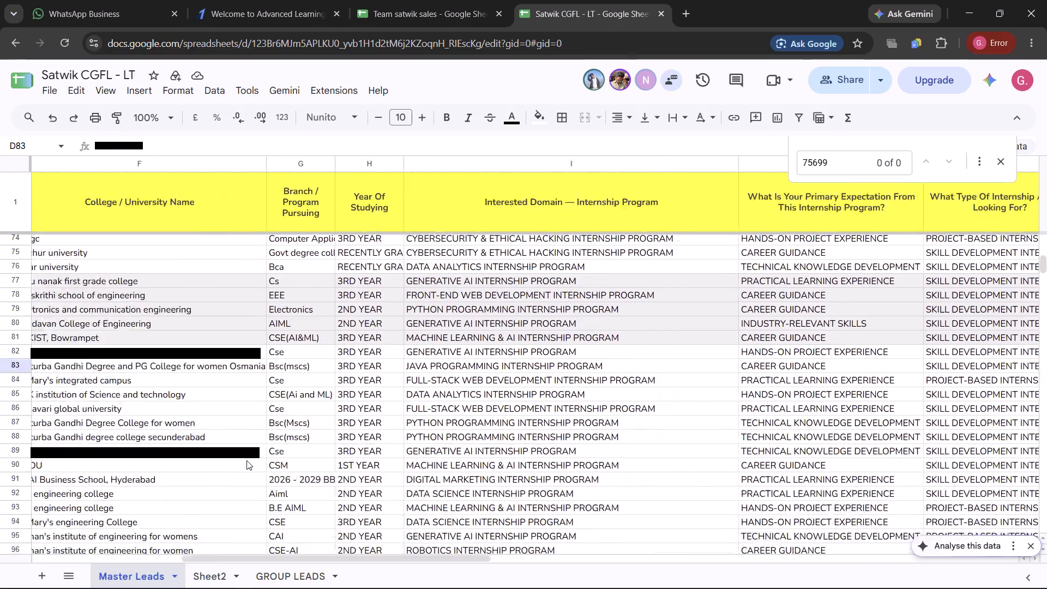
Look over the latest leads in the Master Leads sheet and select the full names in C92:C108, dated 04/11/2026.
scroll(246, 460, down, 2)
scroll(246, 460, up, 2)
scroll(246, 460, right, 1)
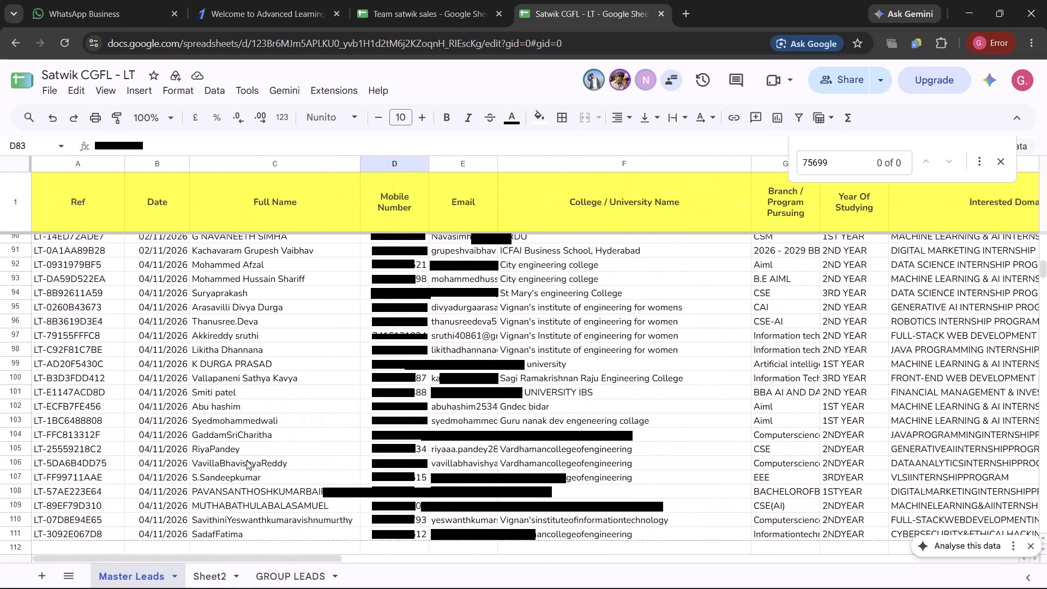
scroll(246, 460, up, 1)
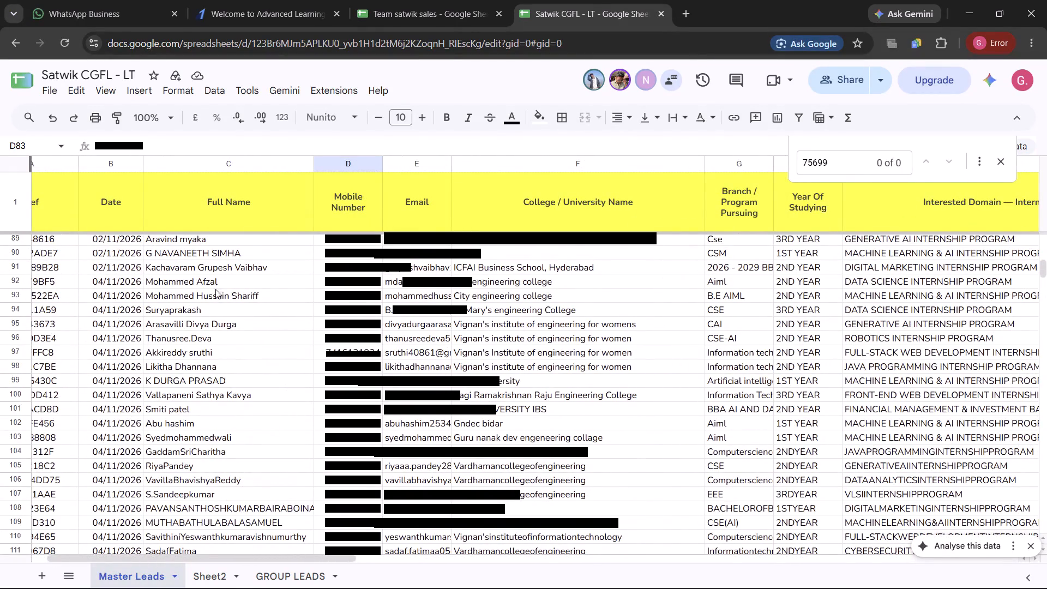
drag(208, 283, 243, 402)
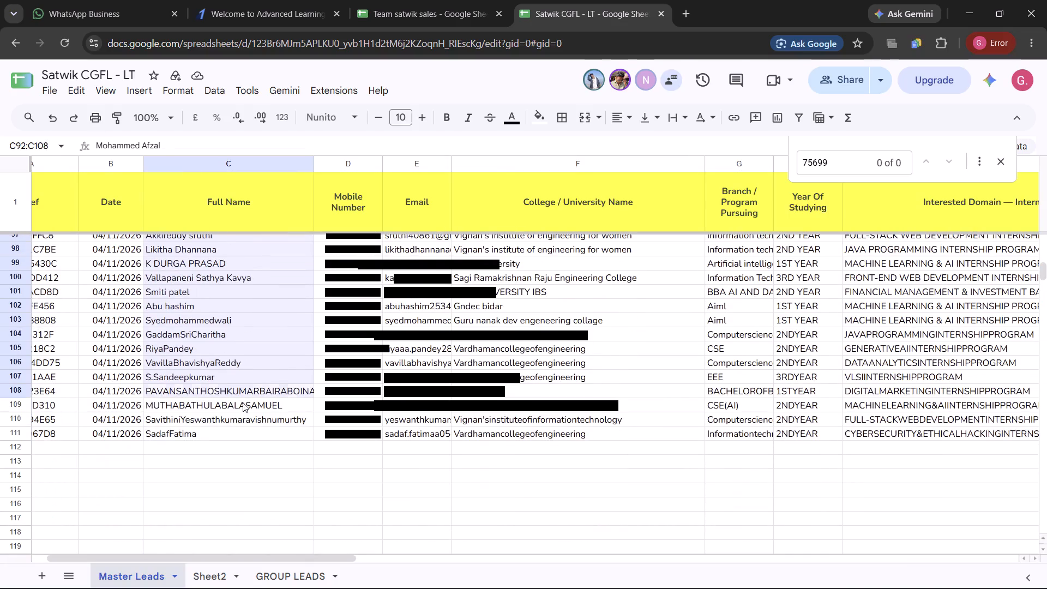
Examine the 04/11/2026 leads in Master Leads rows 92 to 111, from names through the unassigned and empty comment columns.
drag(243, 402, 240, 437)
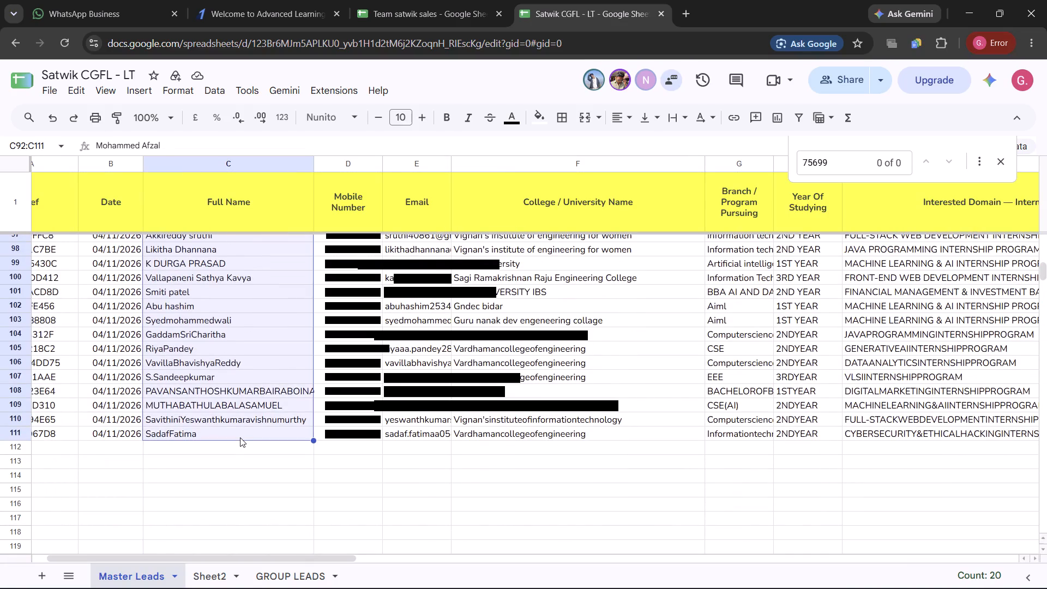
scroll(622, 510, left, 3)
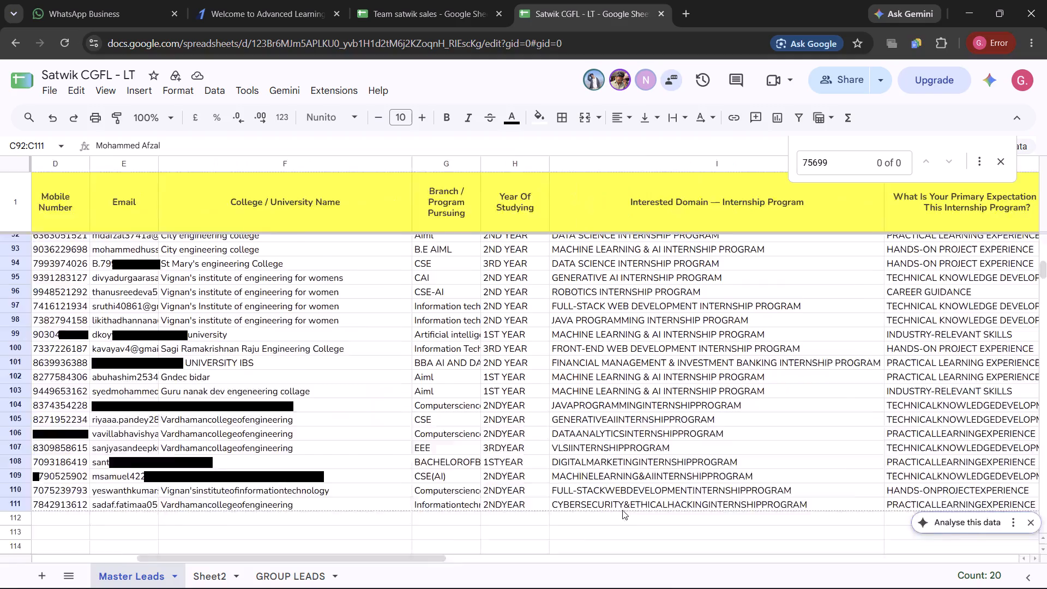
scroll(622, 510, up, 1)
scroll(622, 510, left, 1)
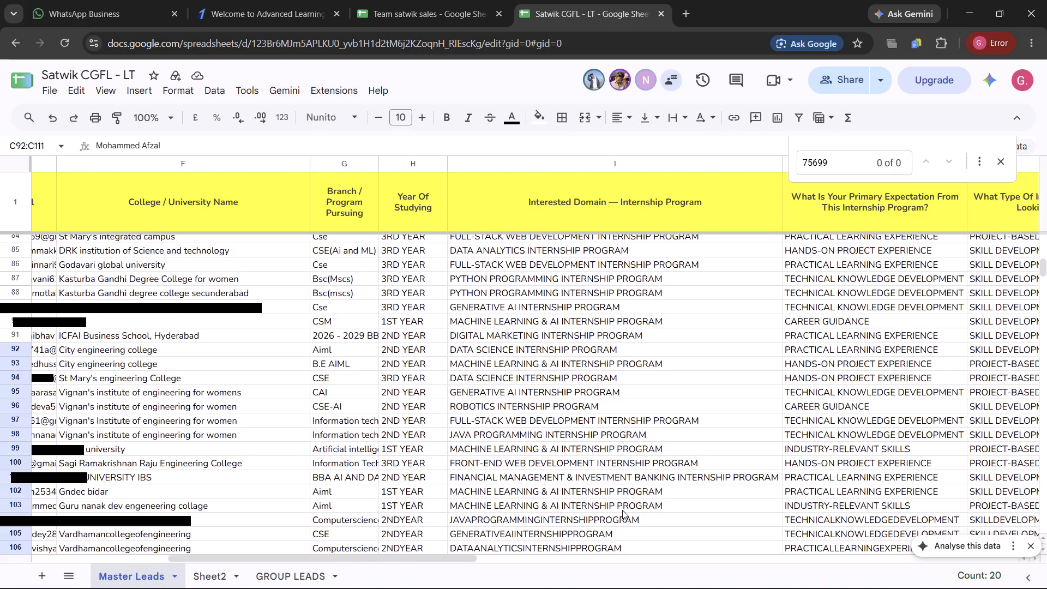
scroll(622, 510, down, 2)
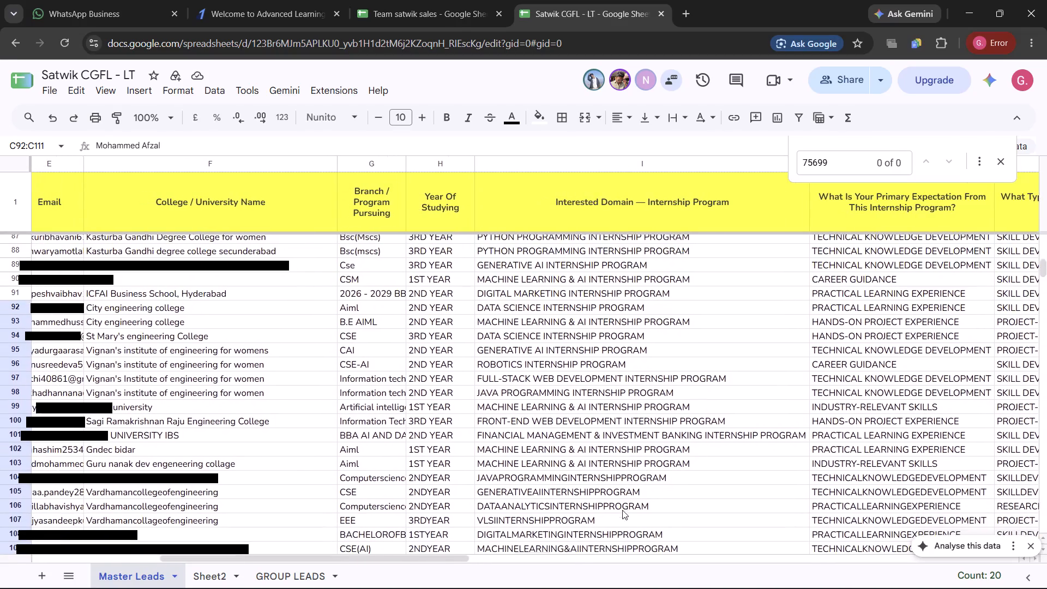
scroll(622, 510, down, 1)
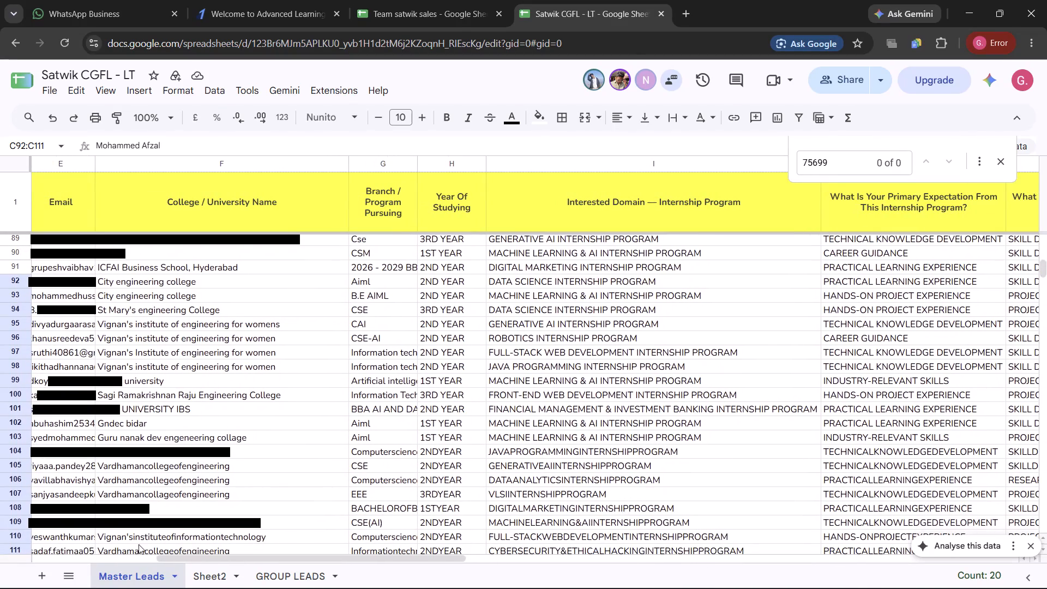
scroll(198, 457, down, 1)
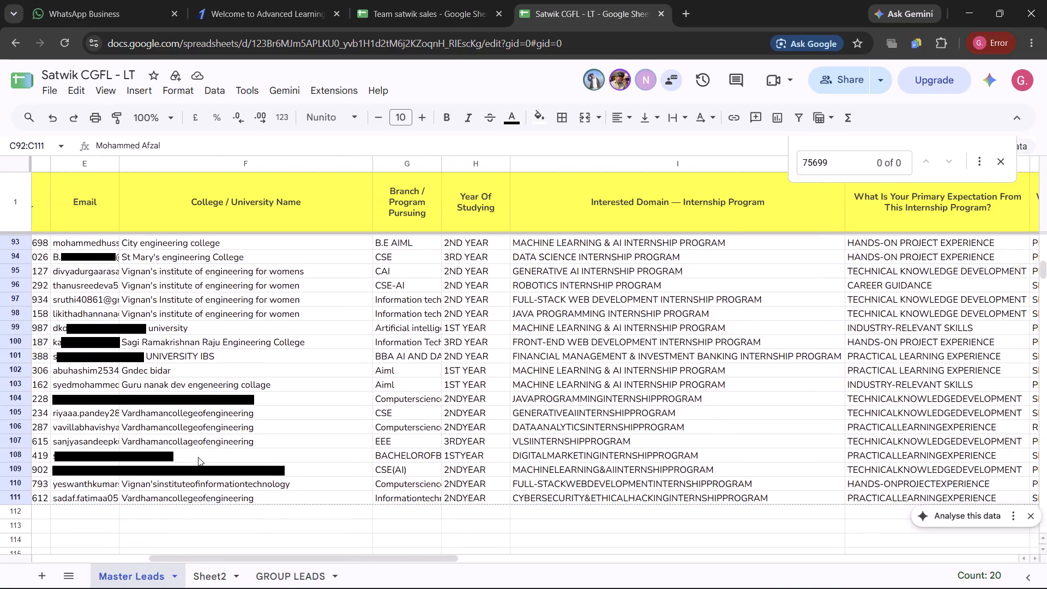
scroll(198, 457, left, 4)
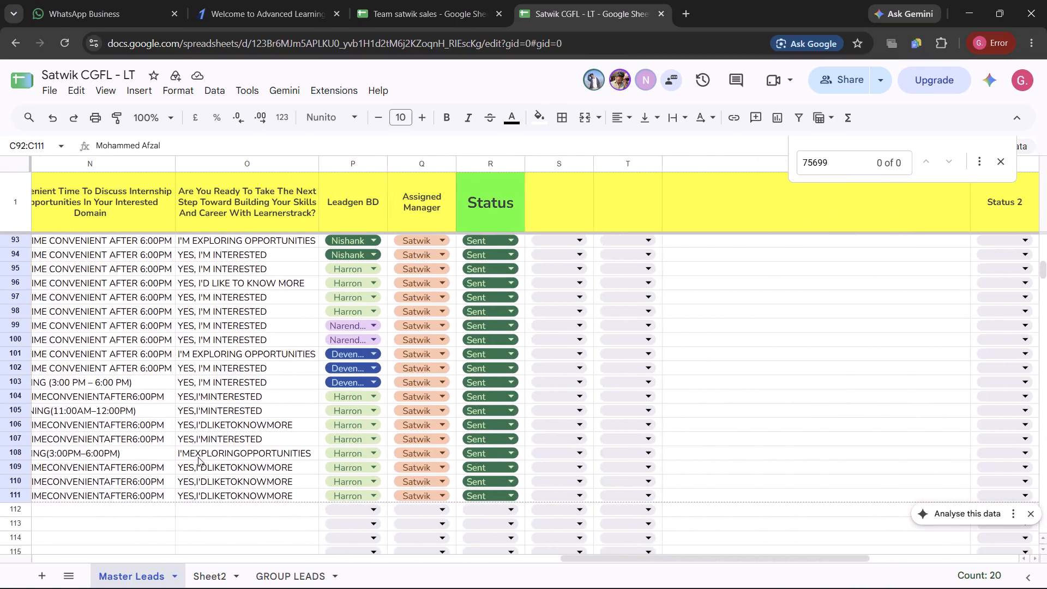
scroll(198, 457, left, 4)
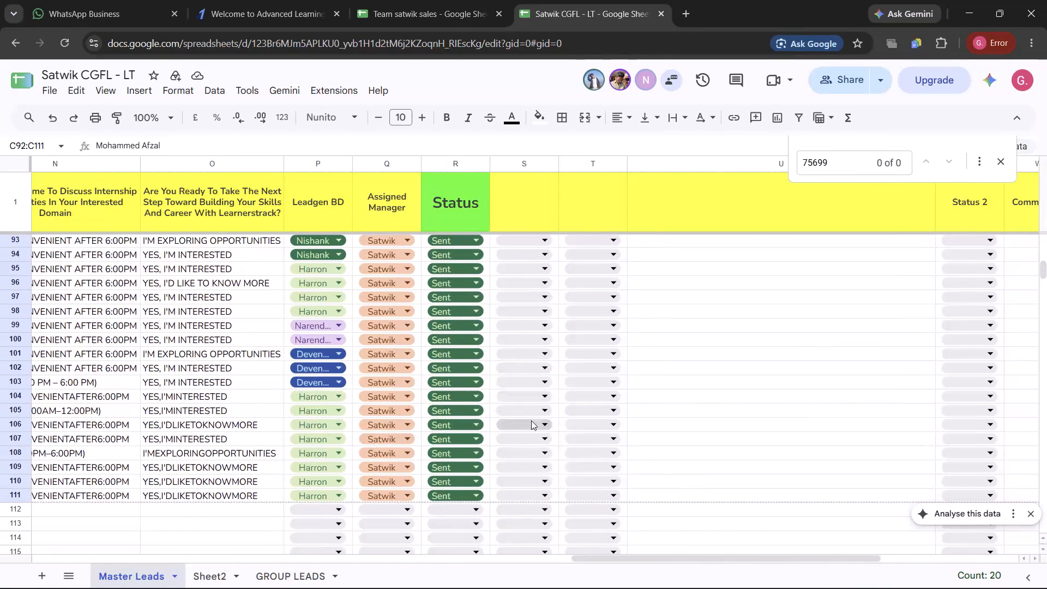
scroll(502, 371, up, 2)
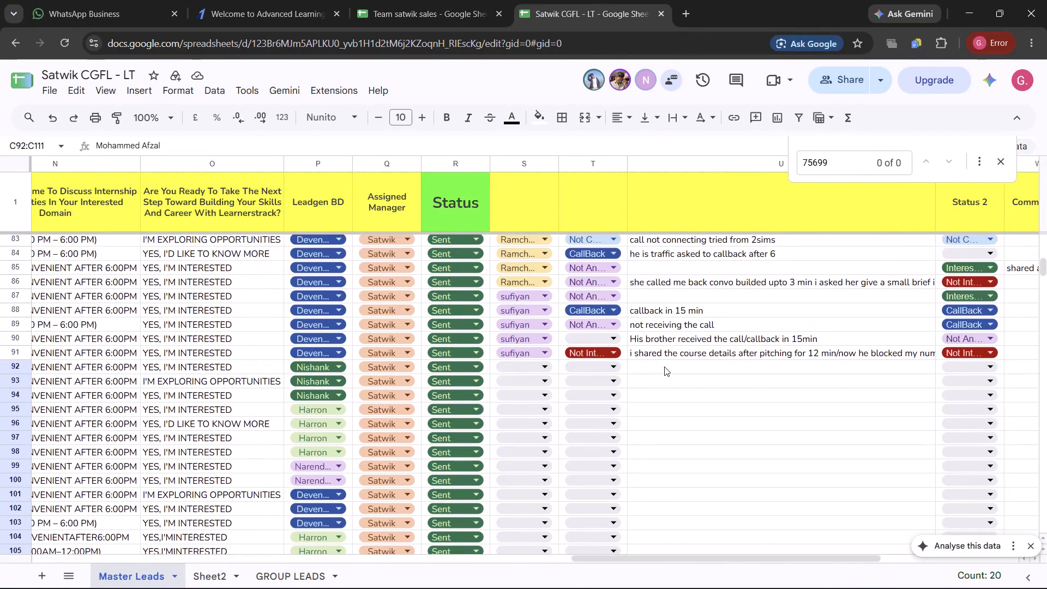
drag(664, 370, 679, 513)
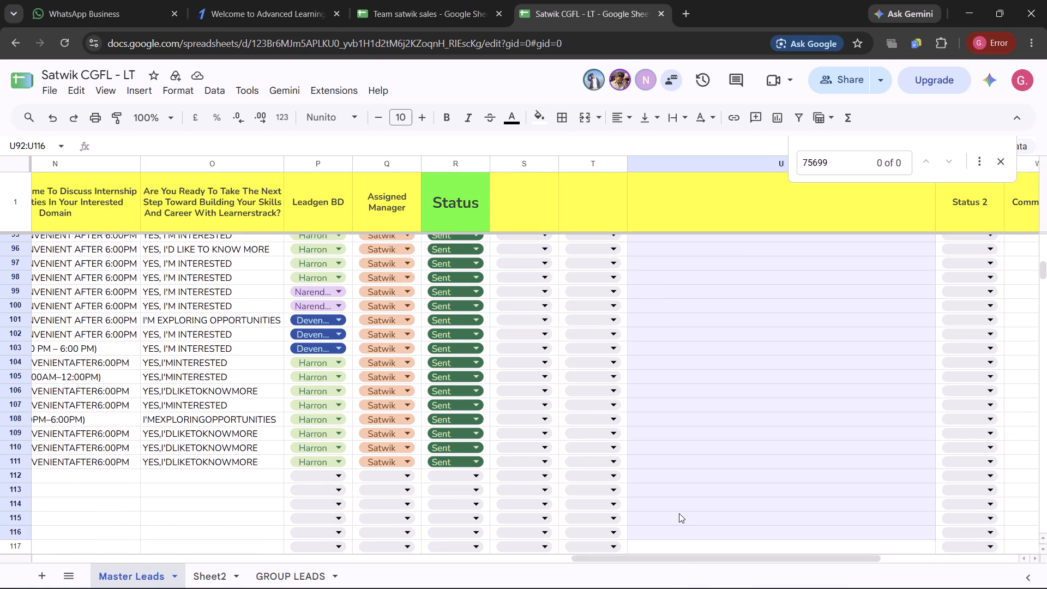
drag(679, 513, 687, 461)
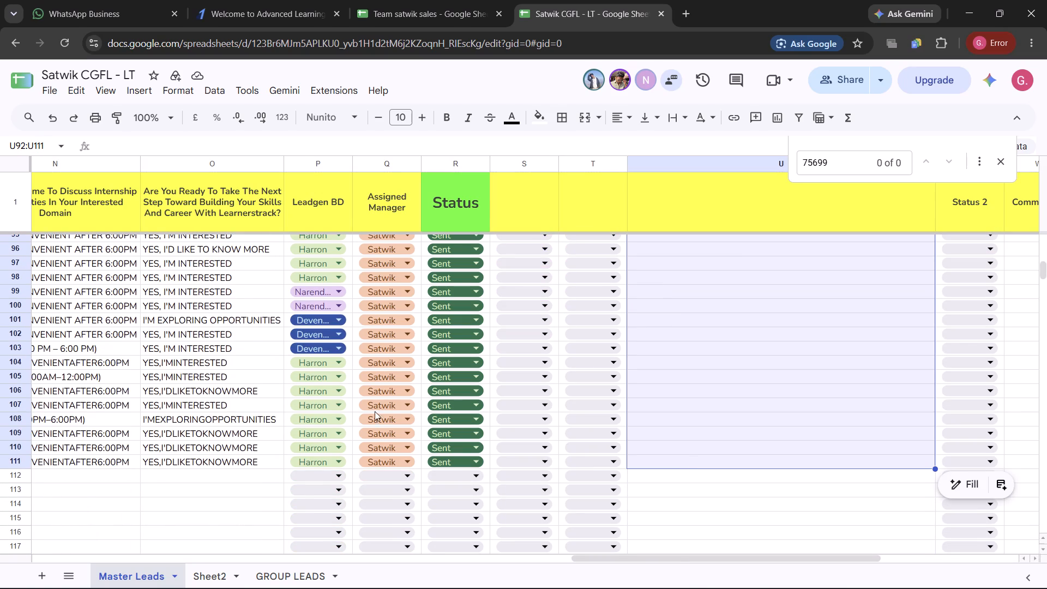
scroll(400, 440, up, 2)
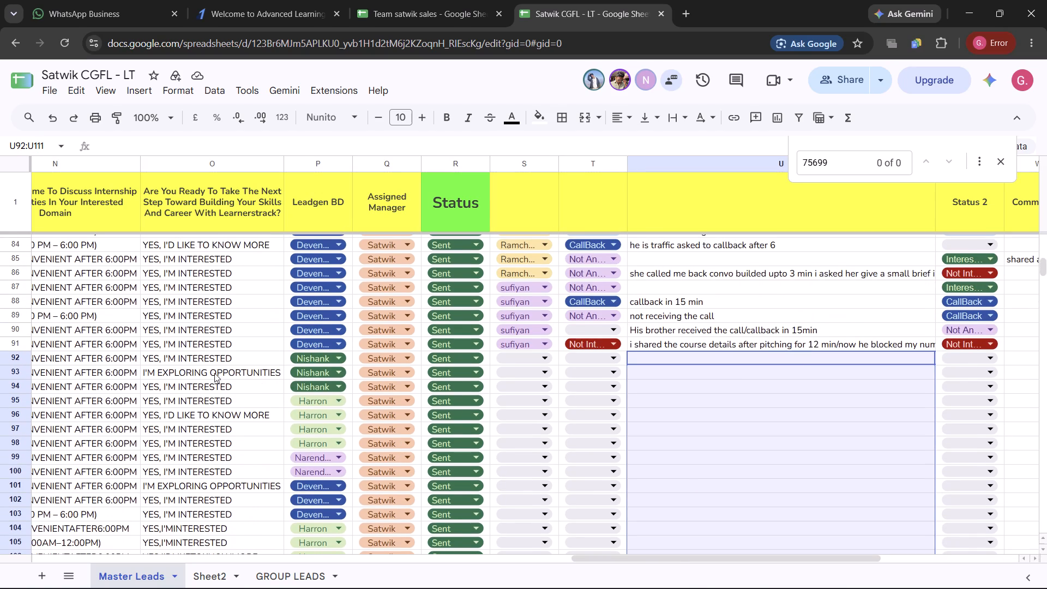
Examine the lead record in row 92, covering its reference, name, contact, college and interested domain fields.
click(231, 364)
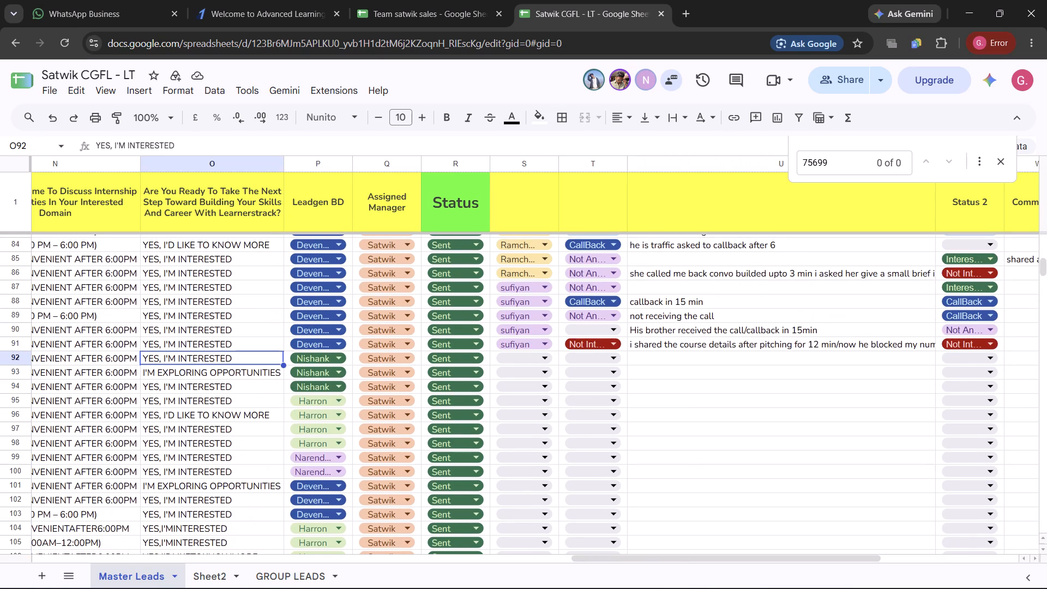
key(Left)
key(Left)
key(Left)
key(Left)
key(Left)
key(Left)
key(Left)
key(Left)
key(Left)
key(Left)
key(Left)
key(Left)
key(Left)
key(Left)
key(Left)
key(Left)
key(Left)
key(Left)
key(Left)
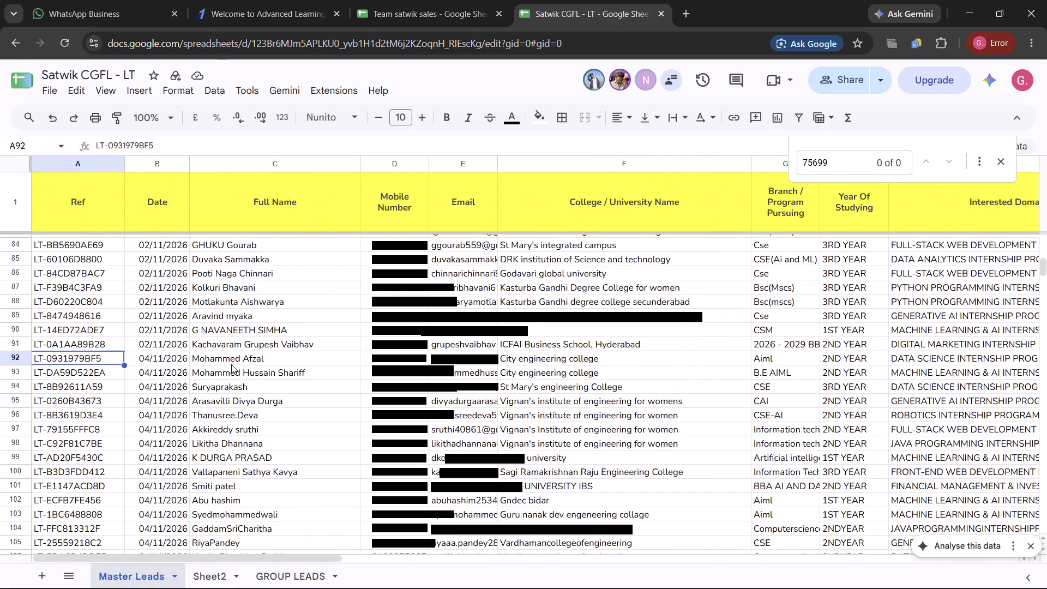
key(Left)
key(Right)
key(Right)
key(Right)
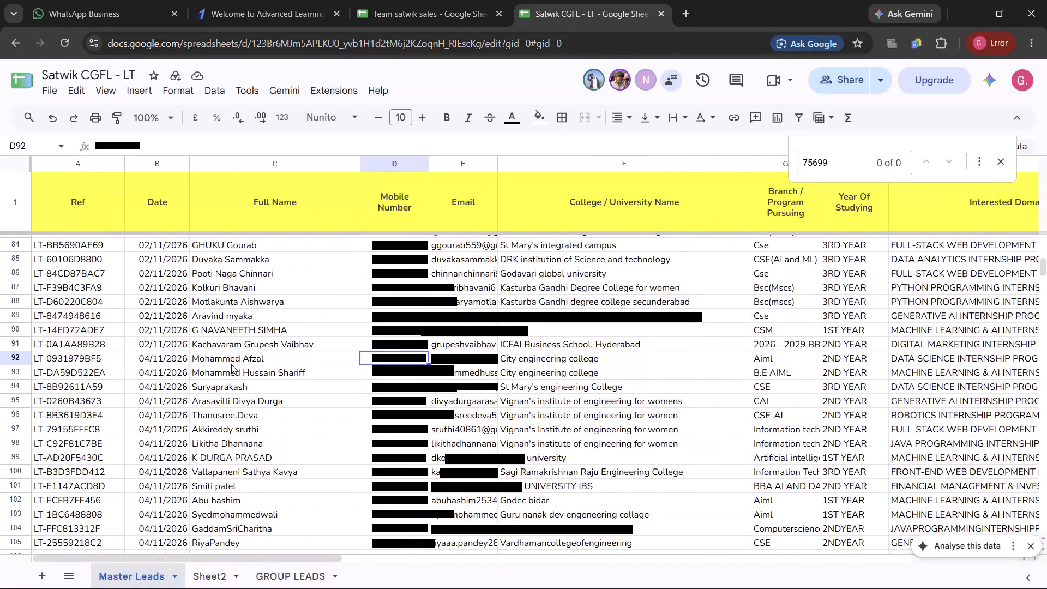
key(Right)
key(Right)
key(Right)
key(Right)
key(Right)
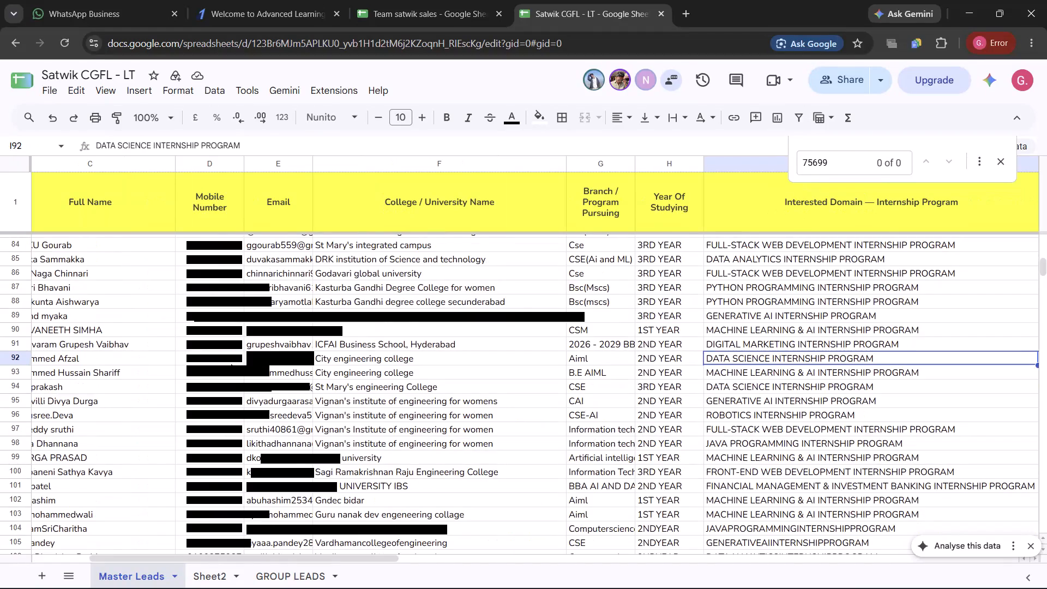
key(Left)
key(Left)
key(Left)
key(Left)
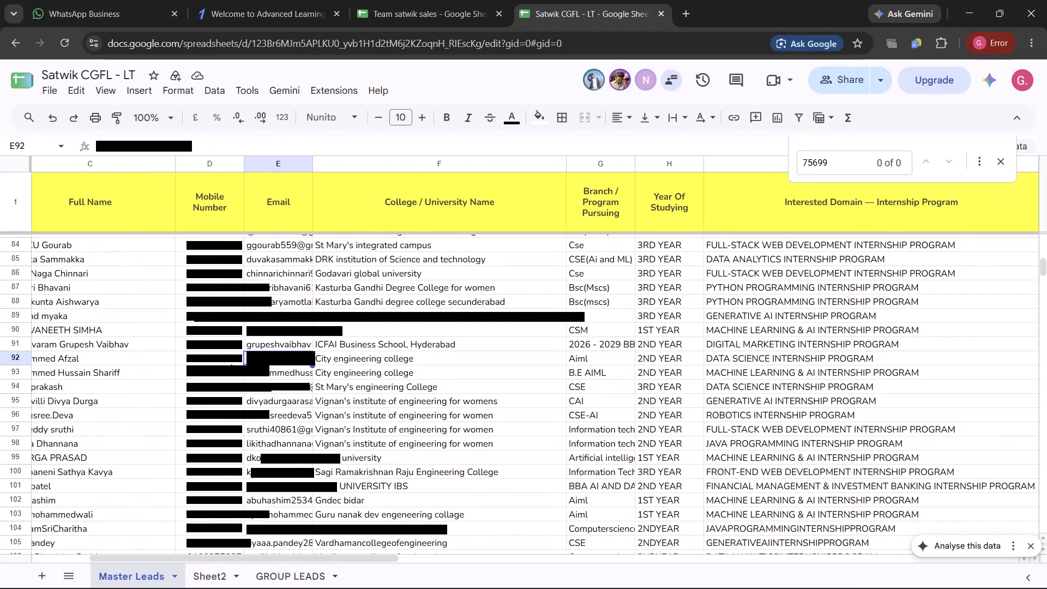
key(Left)
key(Left)
key(Left)
key(Right)
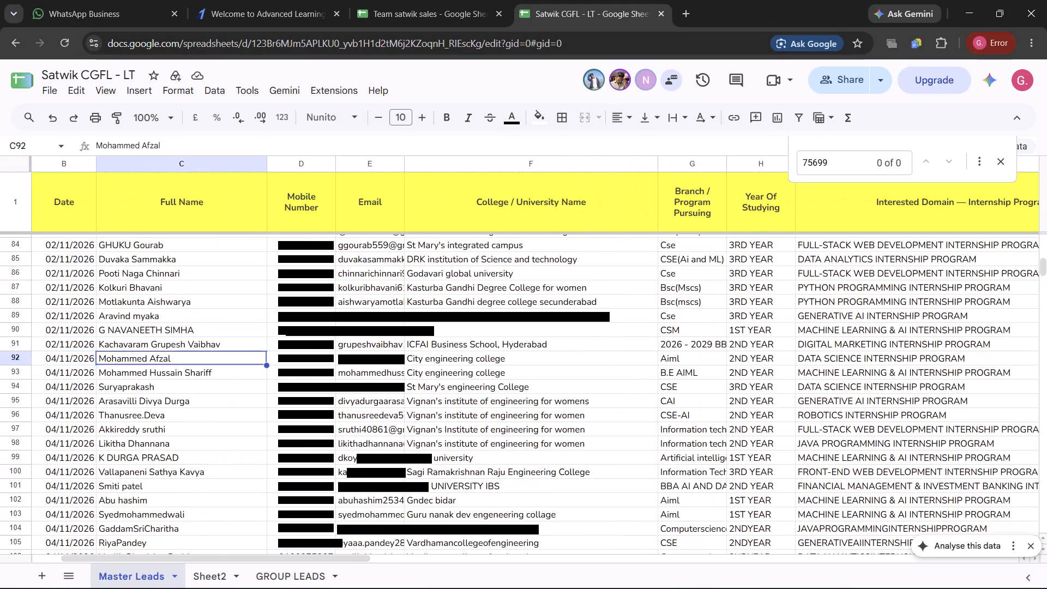
Assign Vamsi to the leads in rows 92 to 95, in column S beside Status.
key(Right)
key(Right)
key(Right)
key(Right)
key(Right)
key(Right)
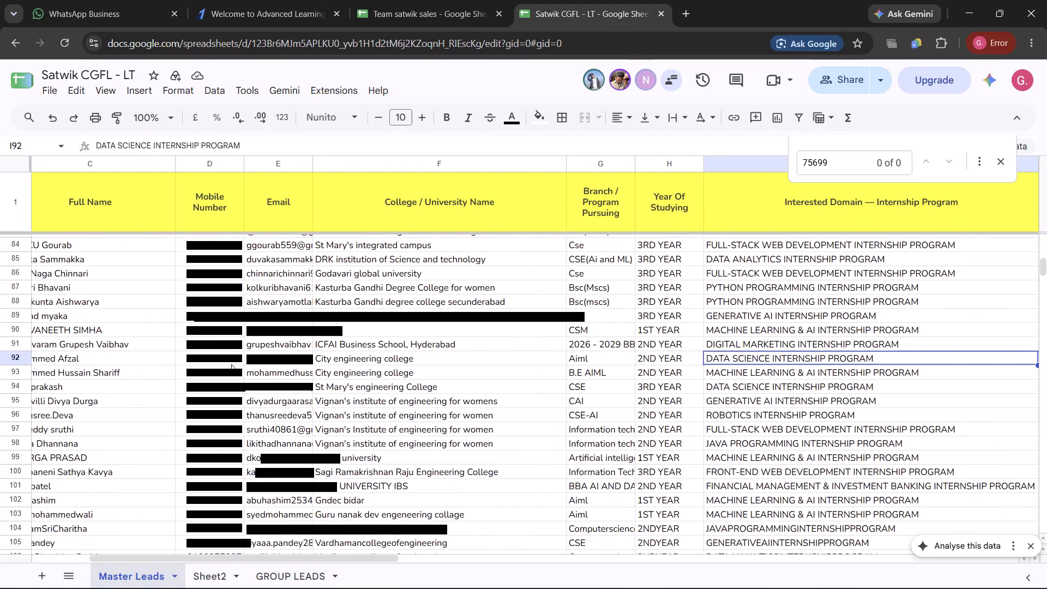
key(Right)
key(Right)
key(Right)
key(Right)
key(Right)
key(Right)
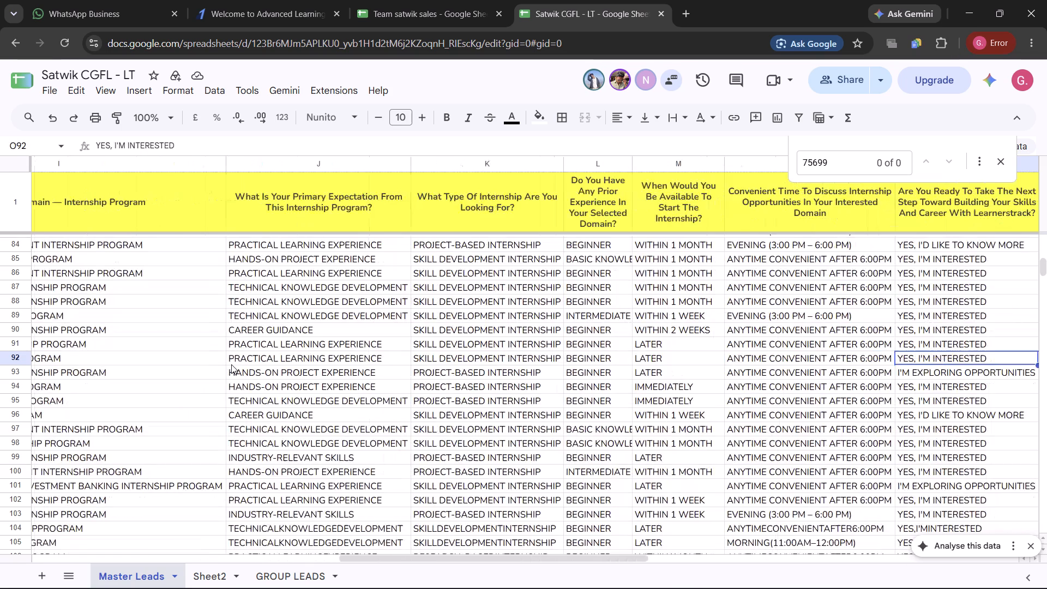
key(Right)
key(Right)
key(Right)
key(Right)
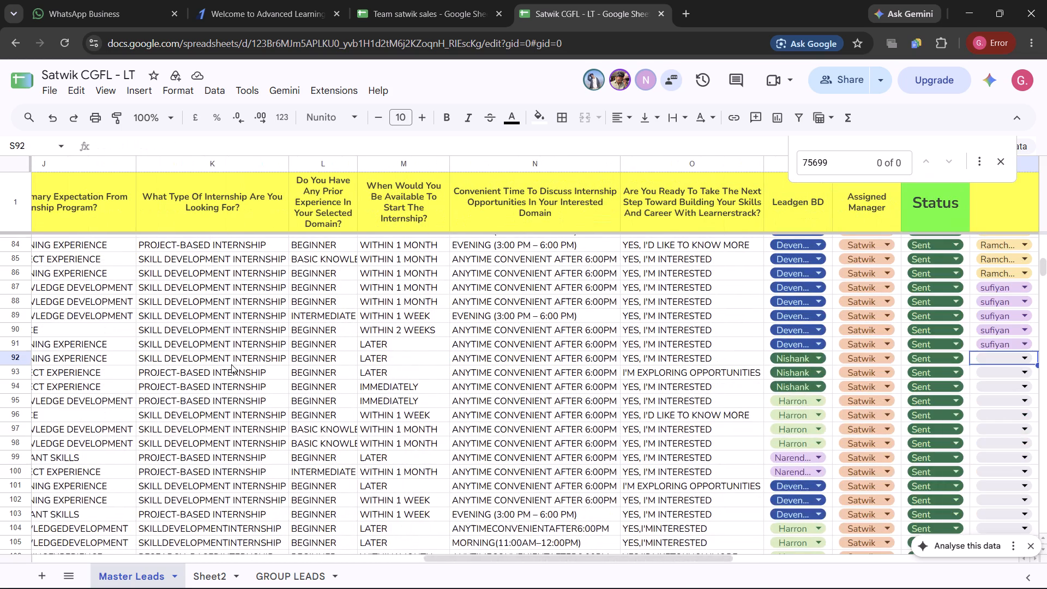
key(Right)
key(Left)
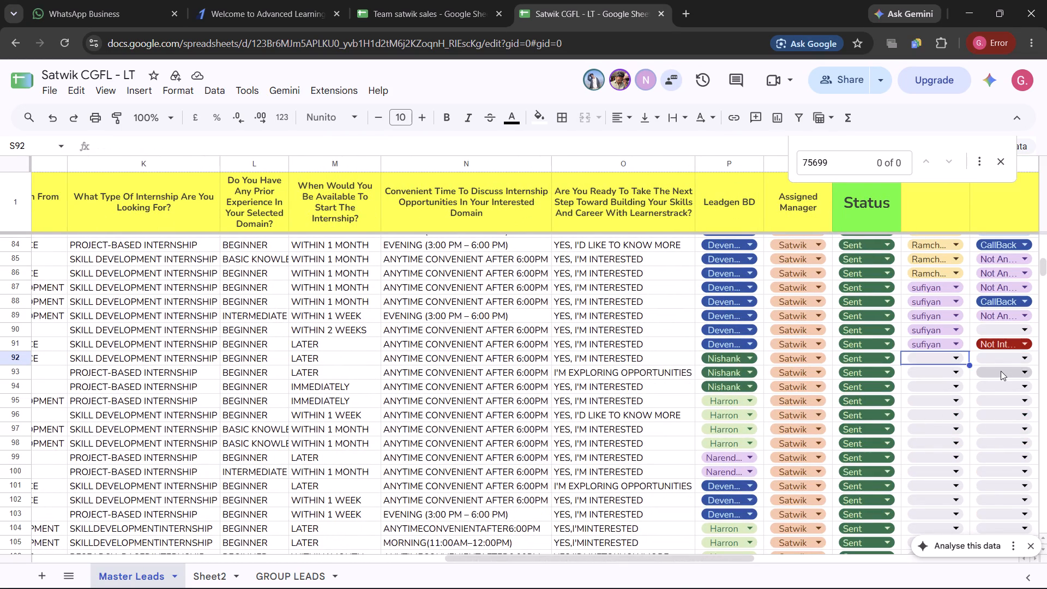
click(949, 357)
click(929, 383)
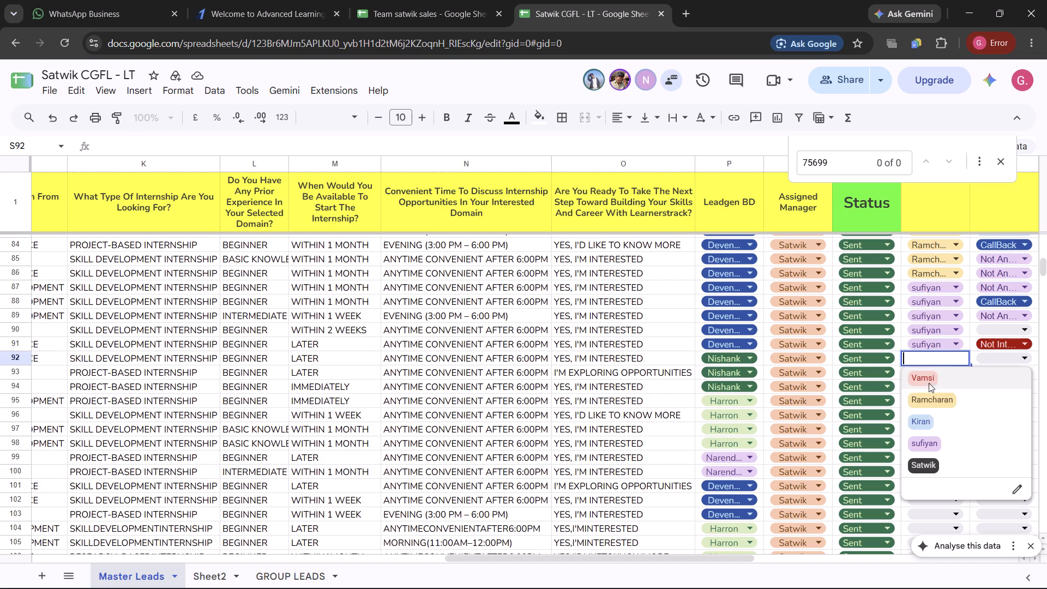
key(ctrl+c)
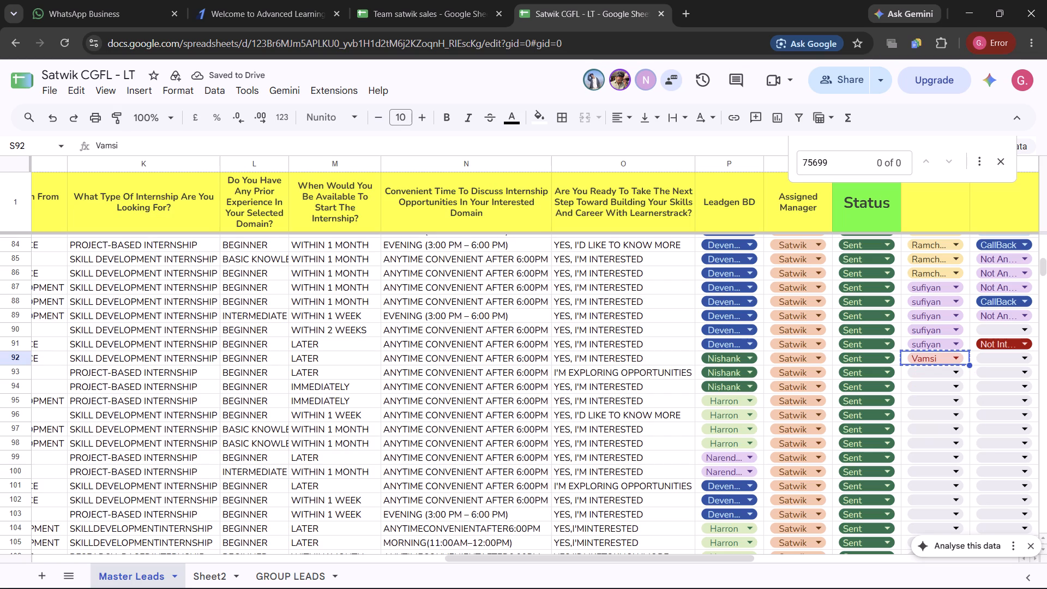
drag(971, 365, 968, 408)
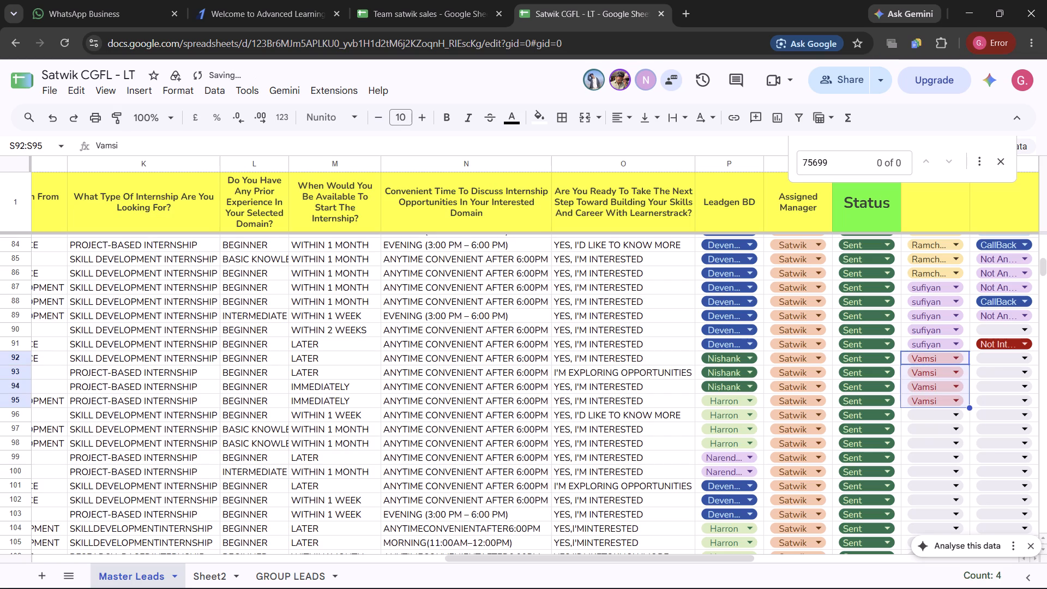
Assign Satwik to the leads in rows 96 to 100 in column S.
click(938, 411)
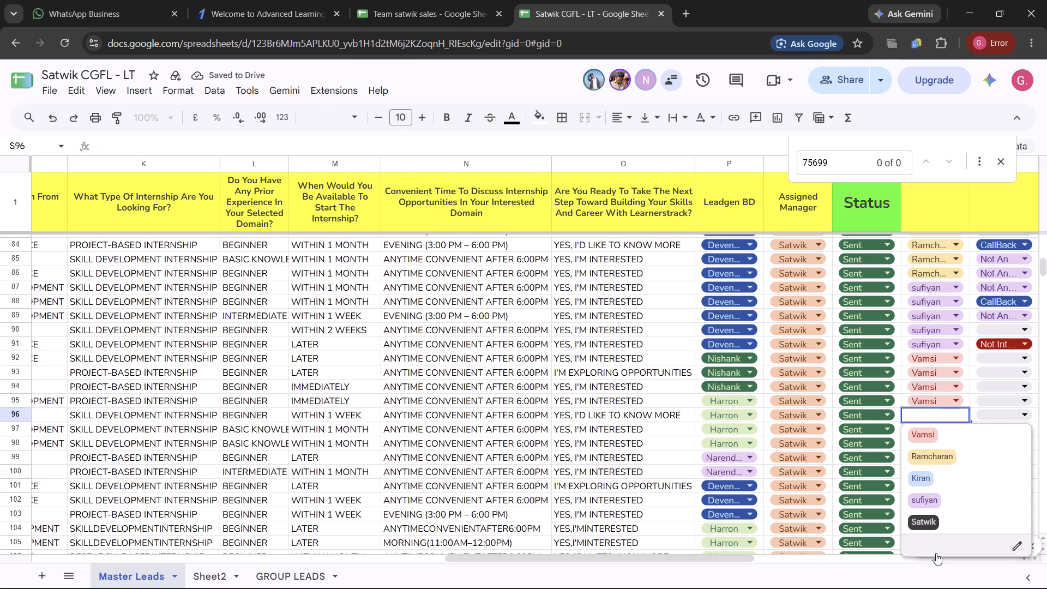
click(924, 517)
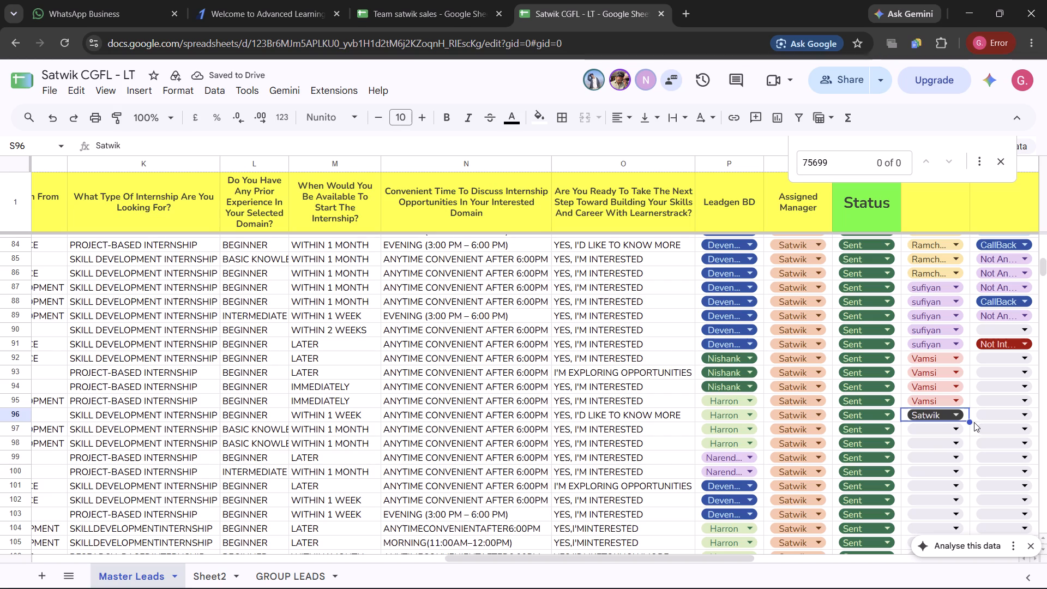
key(ctrl+c)
ctrl+click(974, 422)
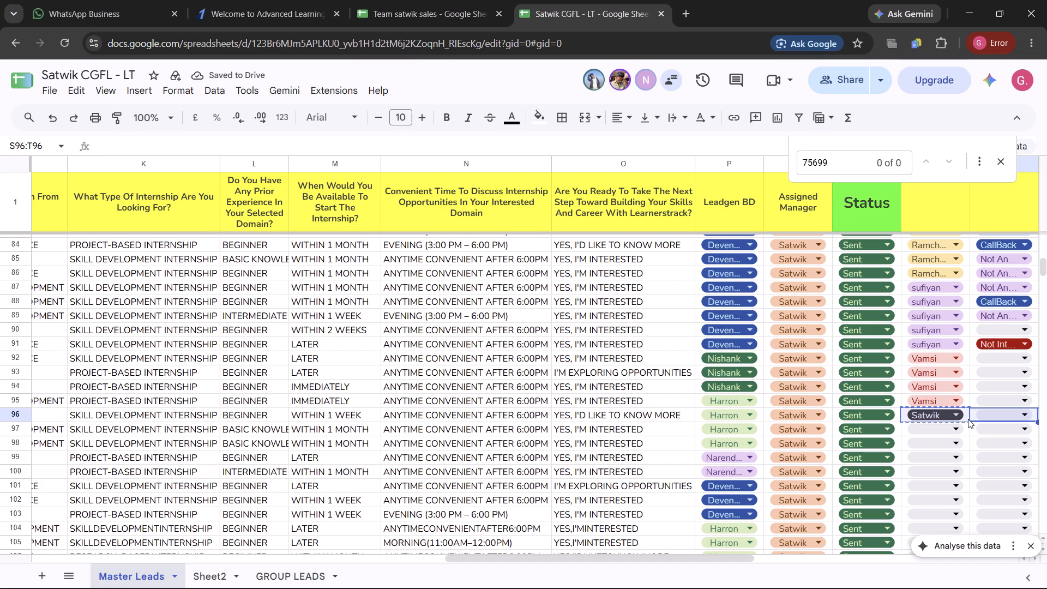
key(Left)
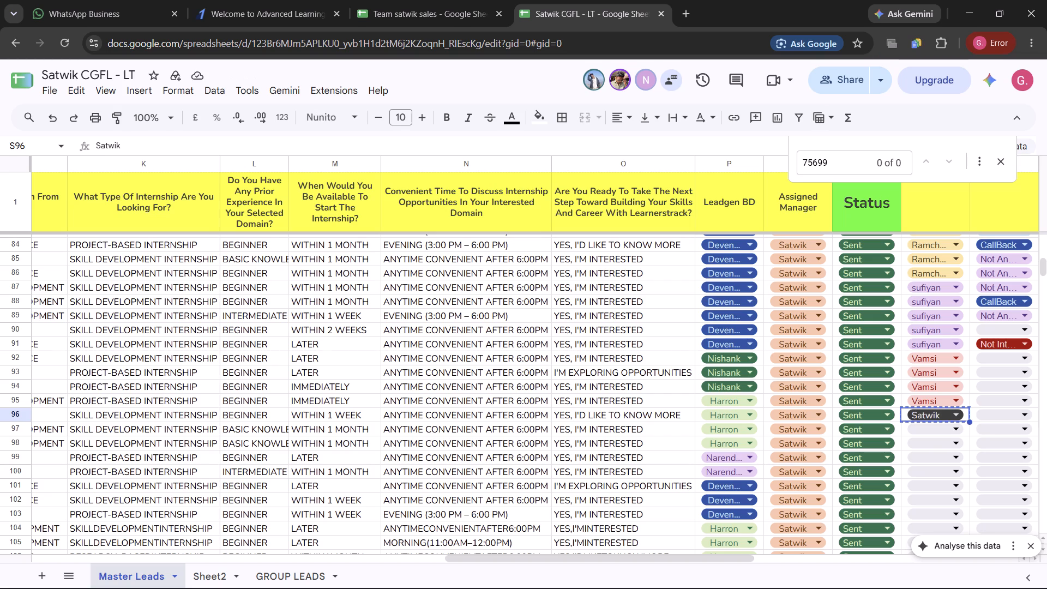
drag(970, 423, 965, 471)
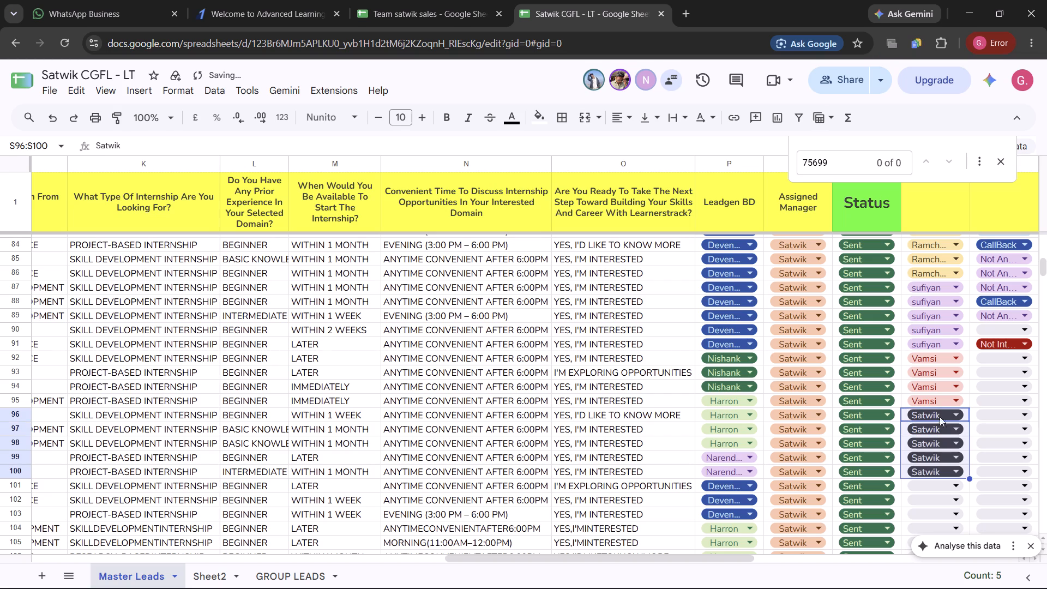
Examine the Master Leads records across the college, domain and availability columns, along with the call statuses and comments of earlier leads.
scroll(876, 476, right, 2)
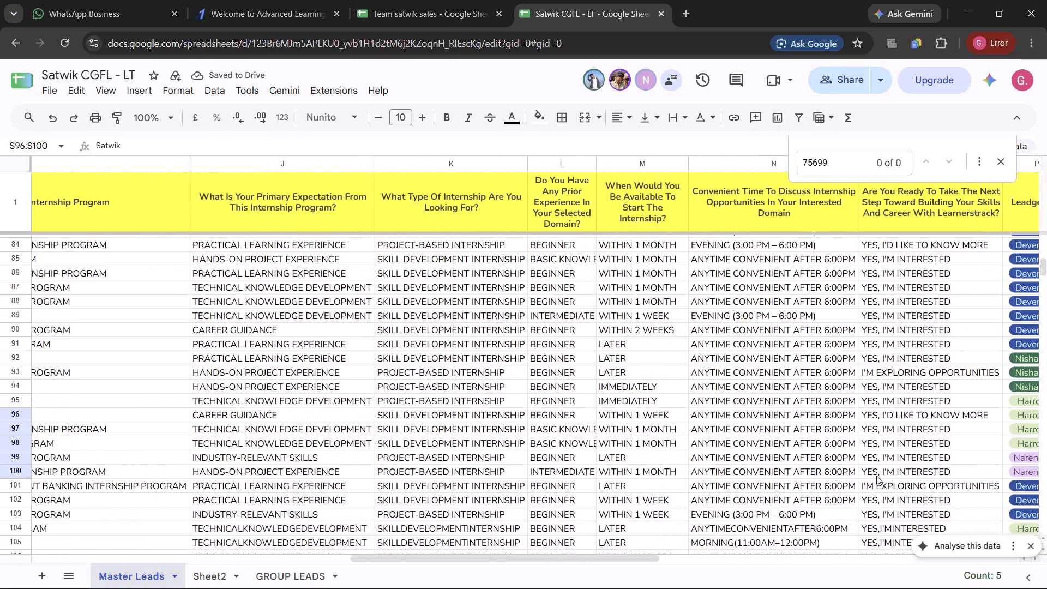
scroll(876, 476, right, 4)
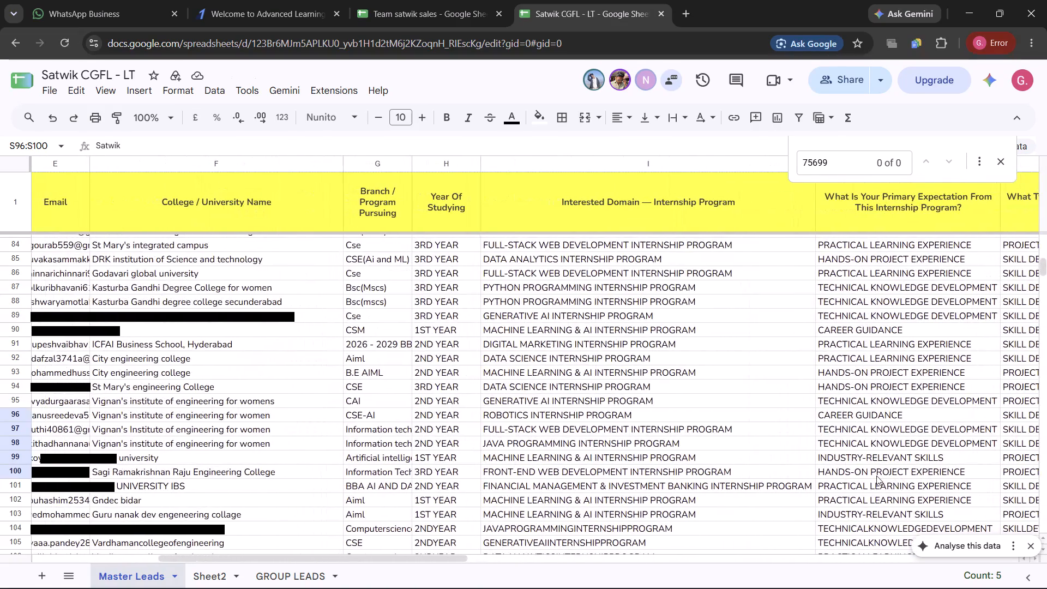
scroll(876, 476, left, 15)
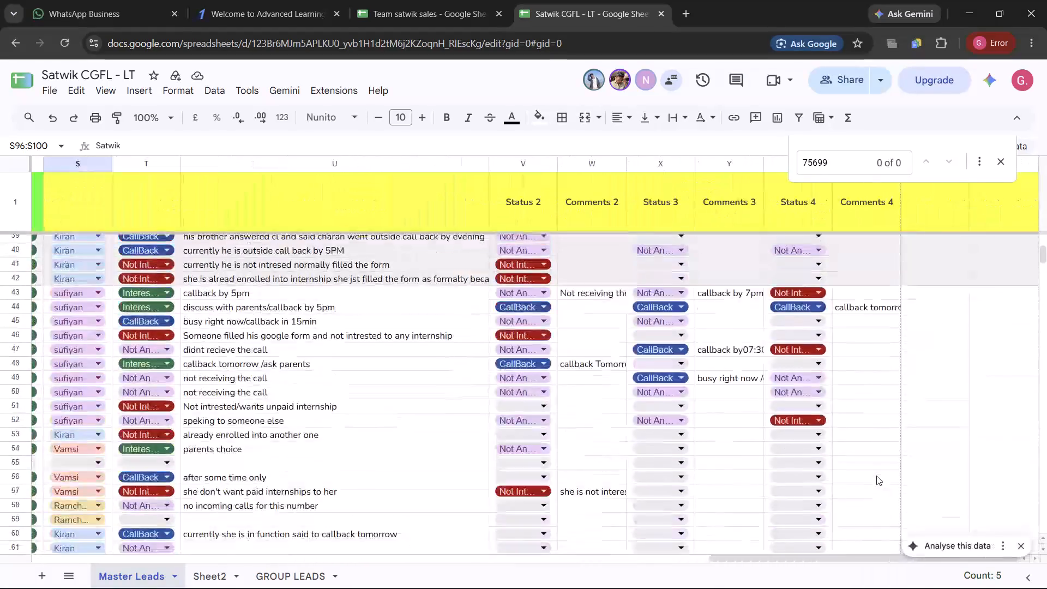
scroll(876, 476, down, 4)
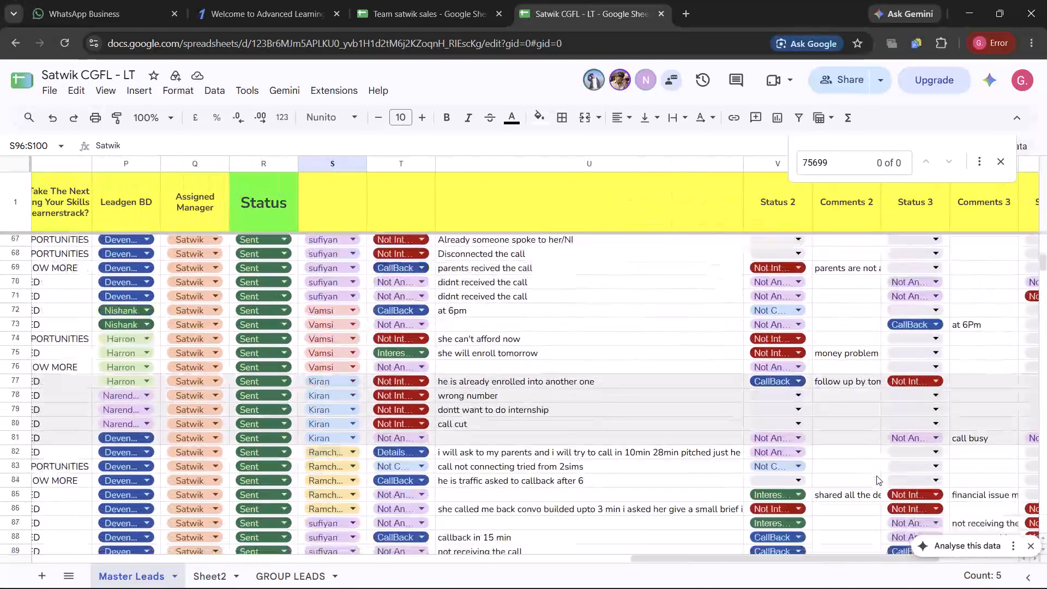
scroll(876, 476, down, 2)
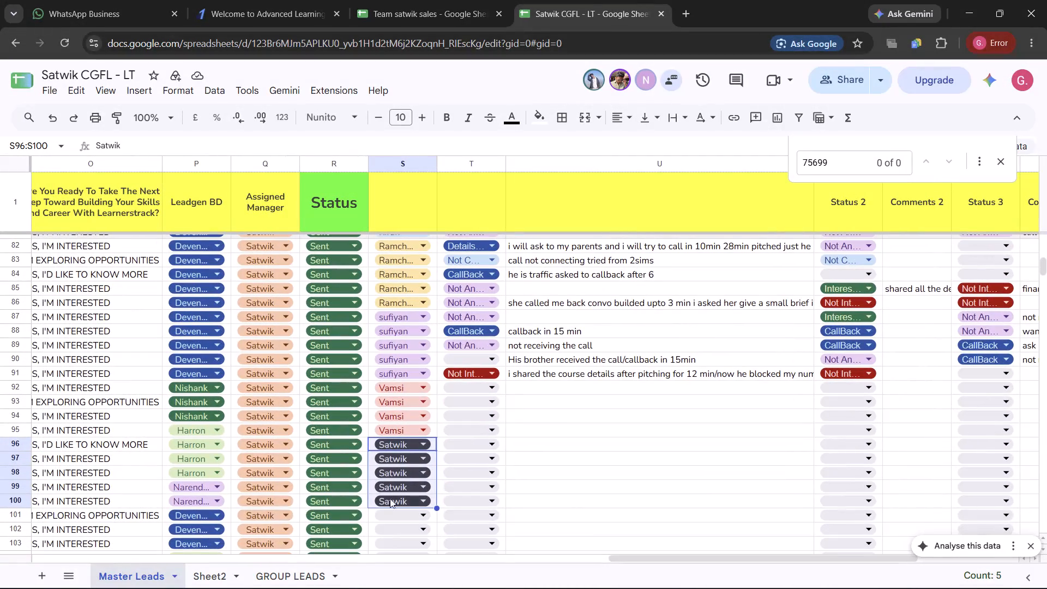
Assign Ramcharan to the leads in rows 100 to 103 in column S, replacing Satwik in row 100.
click(410, 501)
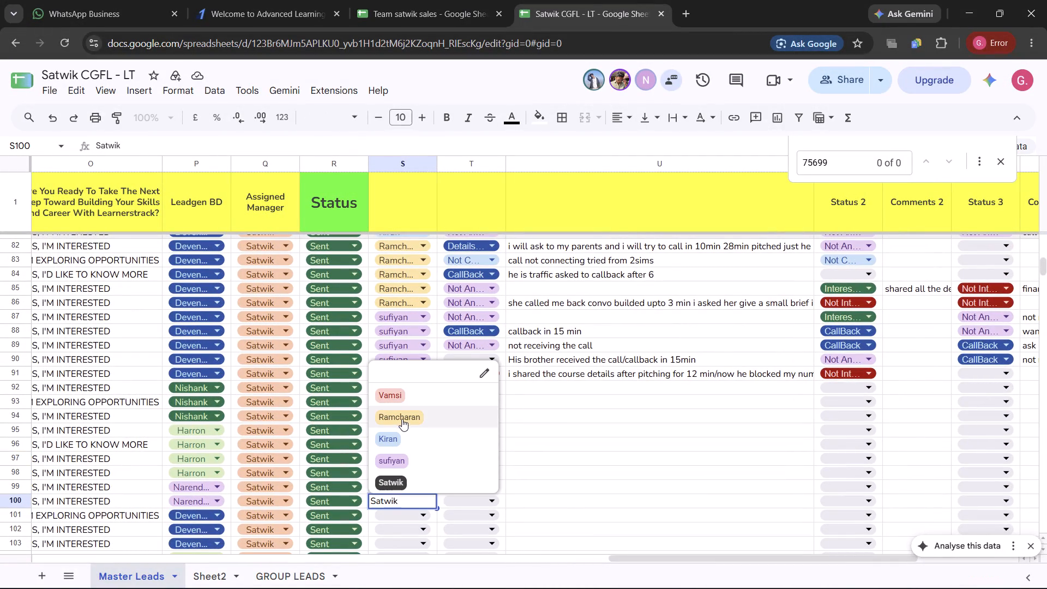
click(402, 418)
key(shift+c)
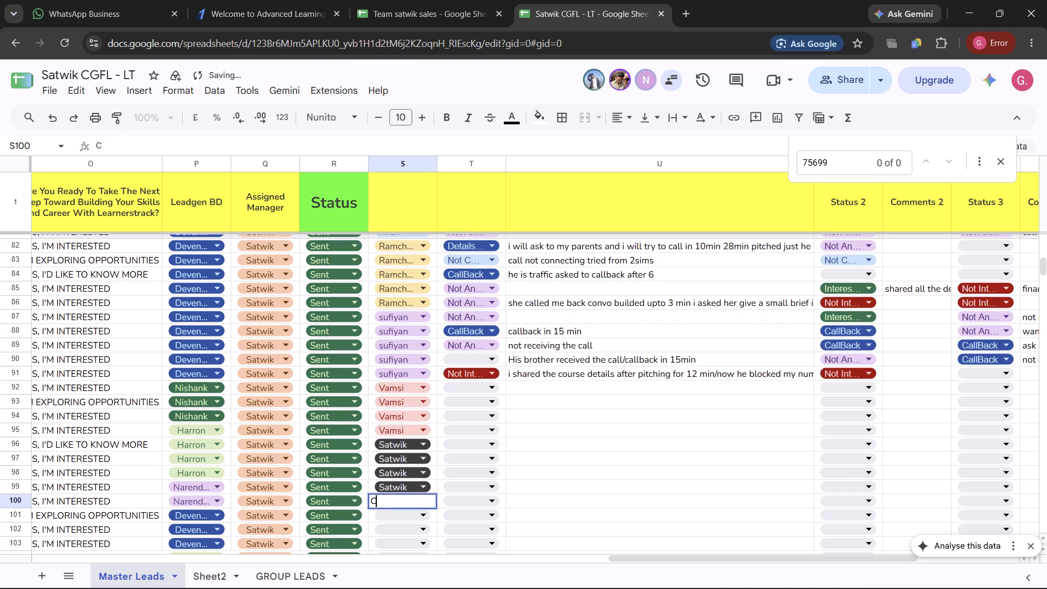
key(BackSpace)
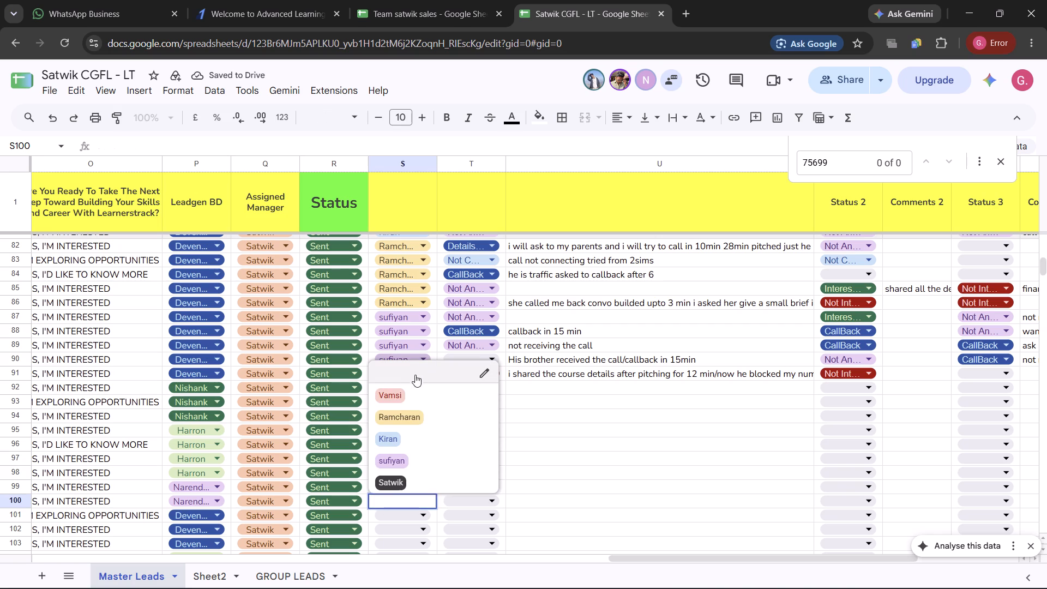
click(411, 417)
key(ctrl+c)
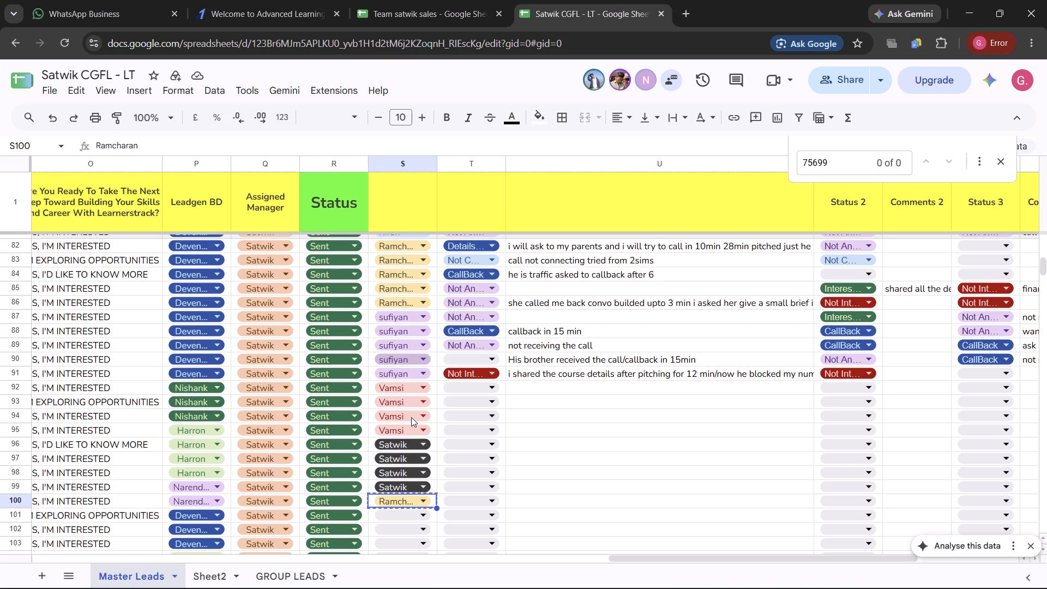
scroll(450, 513, down, 3)
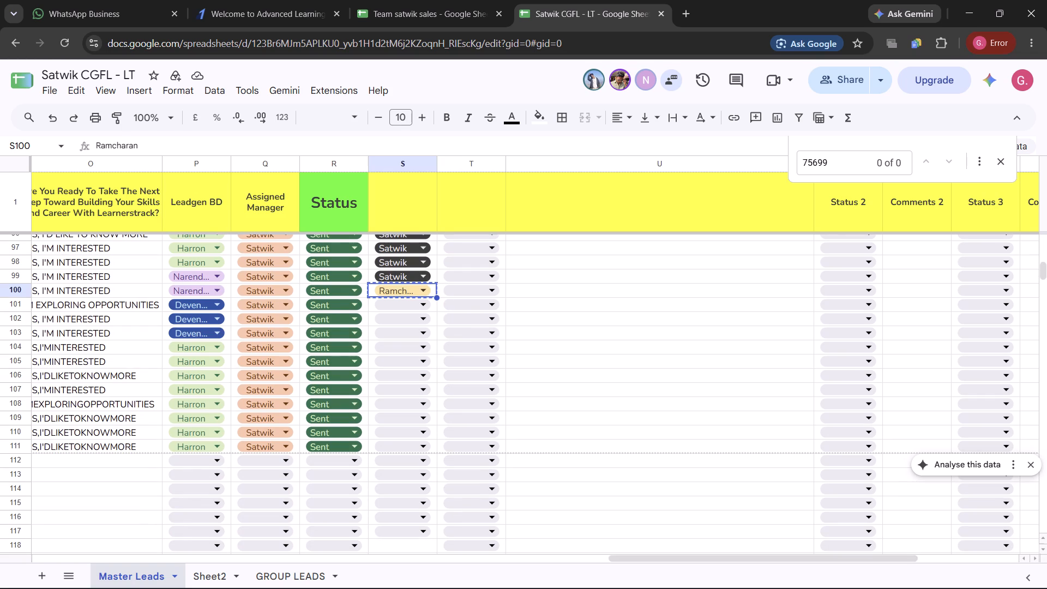
drag(436, 298, 434, 334)
Assign Kiran to the leads in rows 104 to 107 in column S.
click(406, 347)
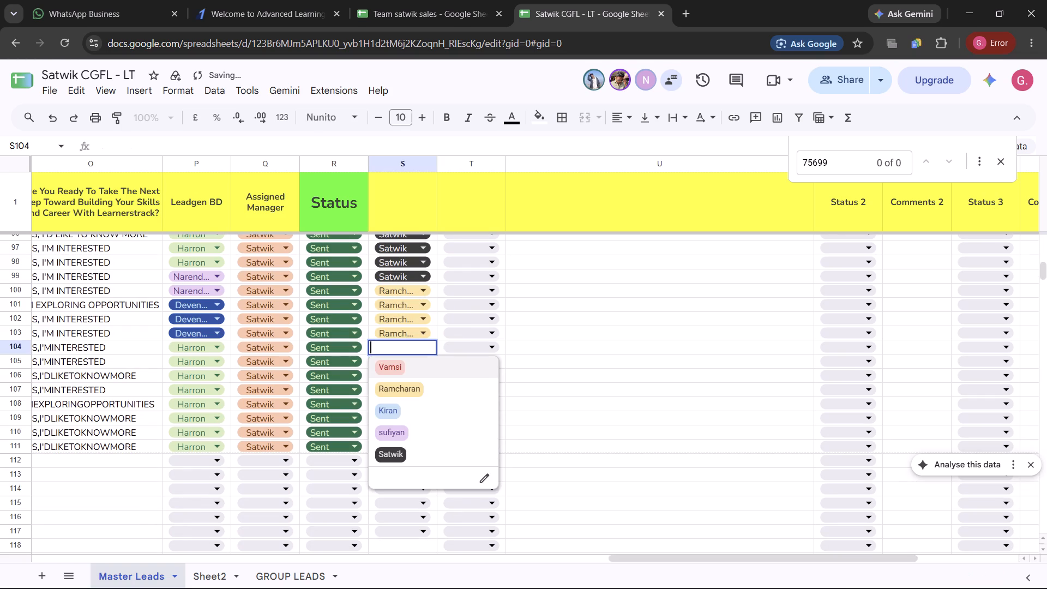
click(388, 413)
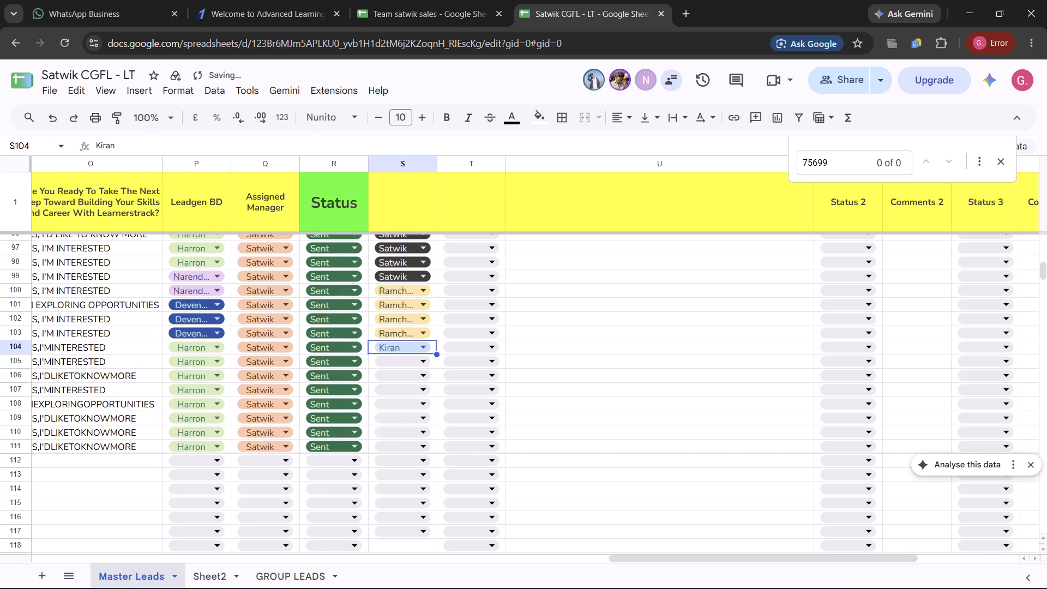
key(ctrl+c)
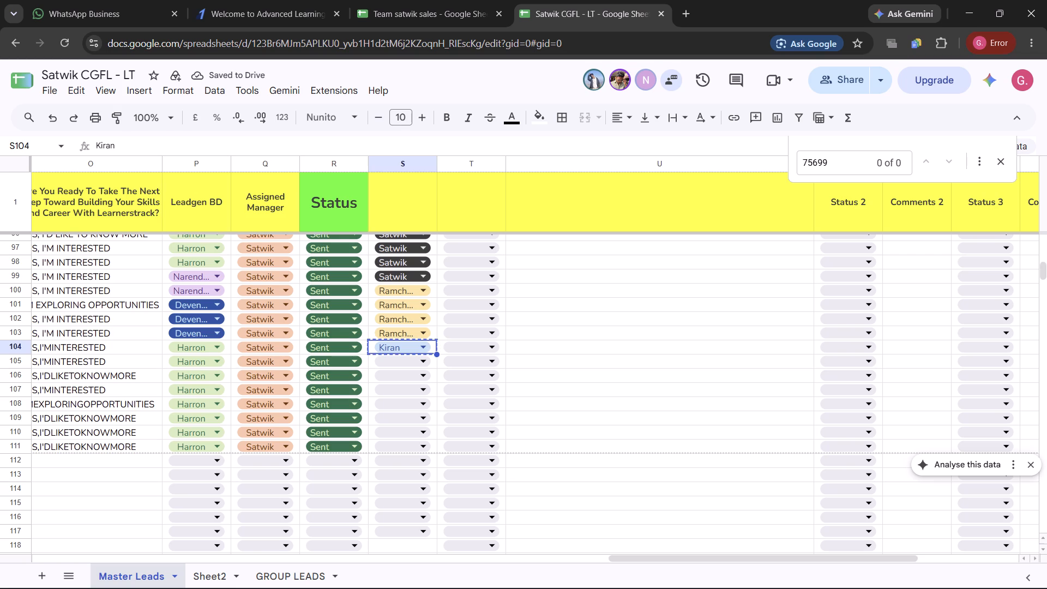
click(440, 352)
drag(438, 354, 435, 380)
drag(435, 380, 438, 386)
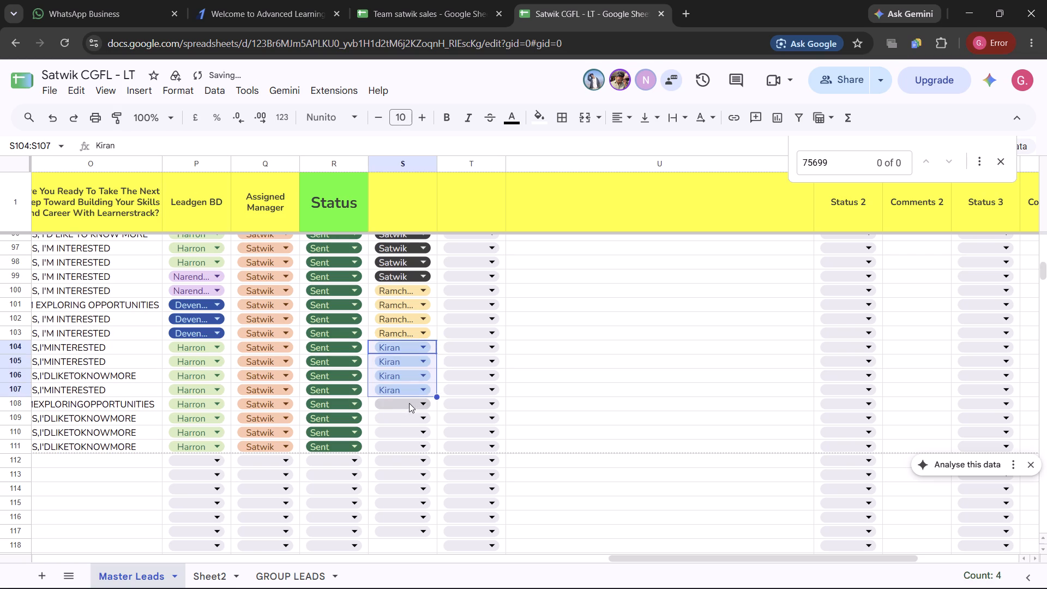
Assign sufiyan to the leads in rows 108 to 111 in column S.
click(411, 402)
click(393, 485)
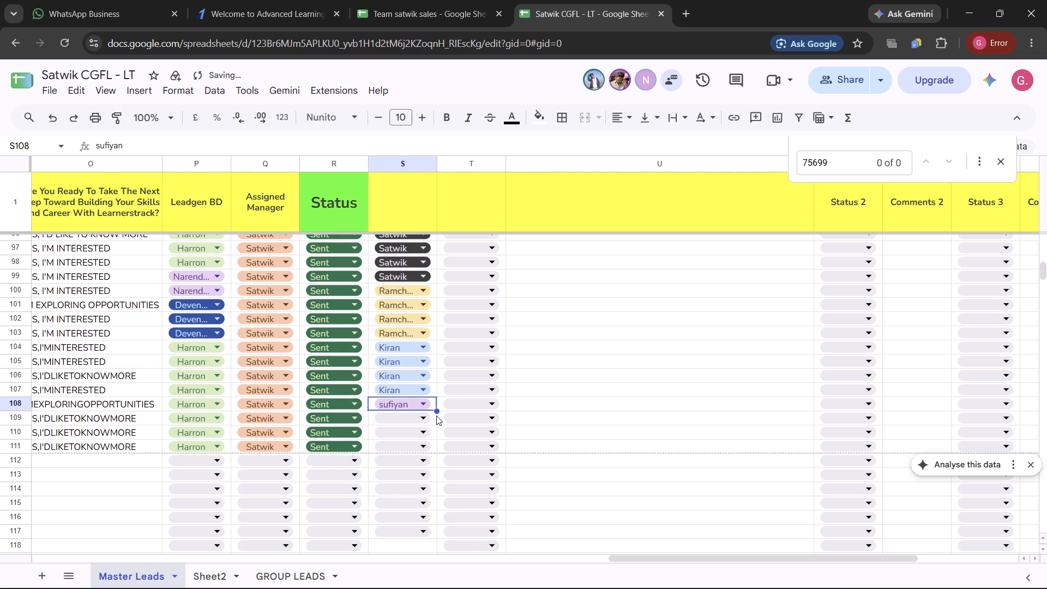
key(ctrl+c)
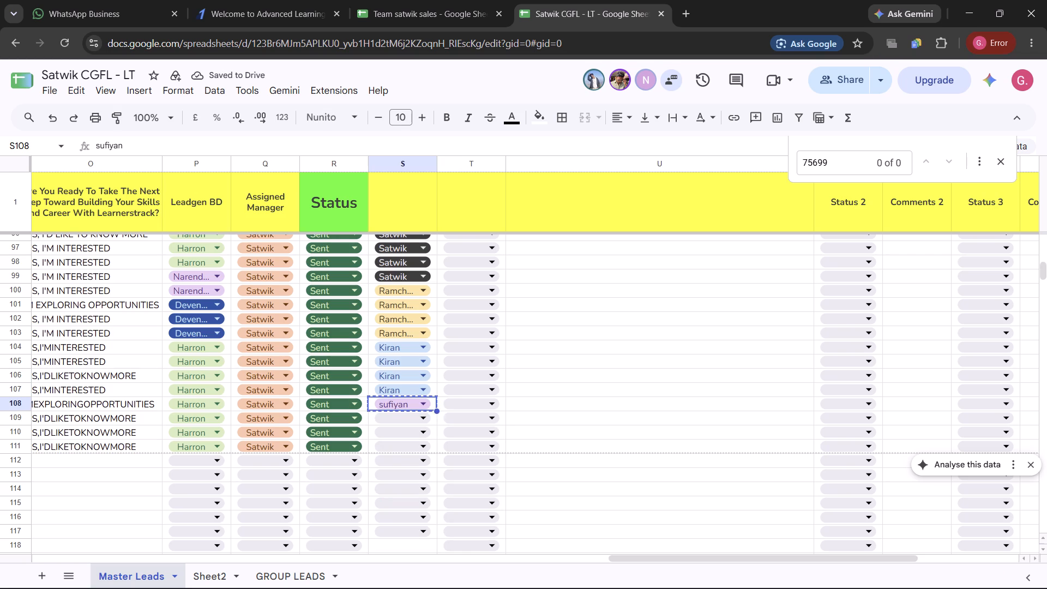
click(438, 413)
drag(438, 410, 434, 453)
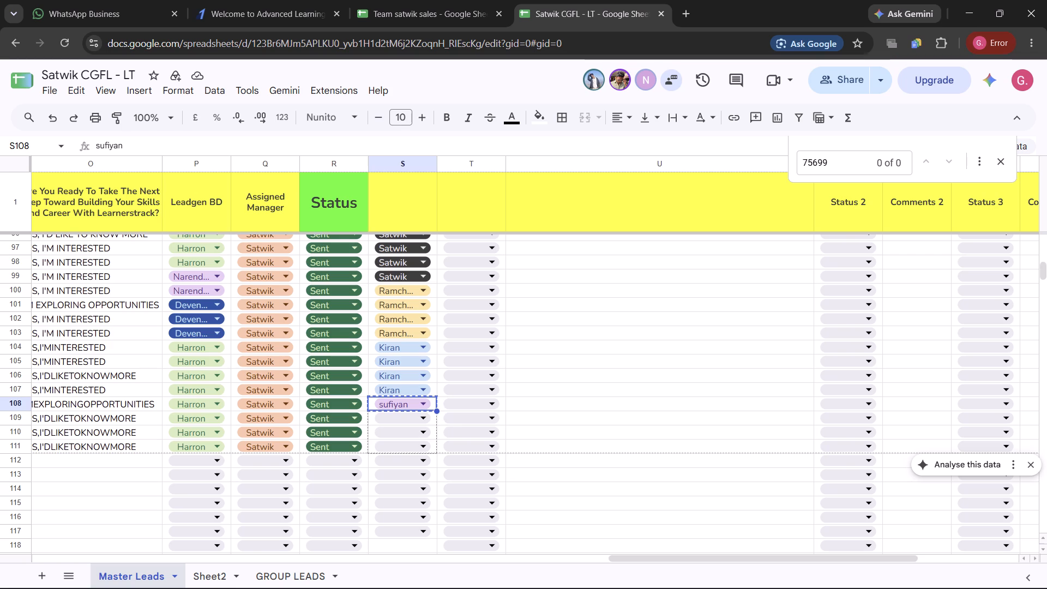
Fill the sufiyan assignment from row 108 down to row 111 in column S.
drag(434, 453, 434, 450)
Examine the Master Leads records around rows 85 to 107, from contact and college details across to call statuses and comments.
scroll(555, 392, up, 1)
scroll(555, 392, right, 1)
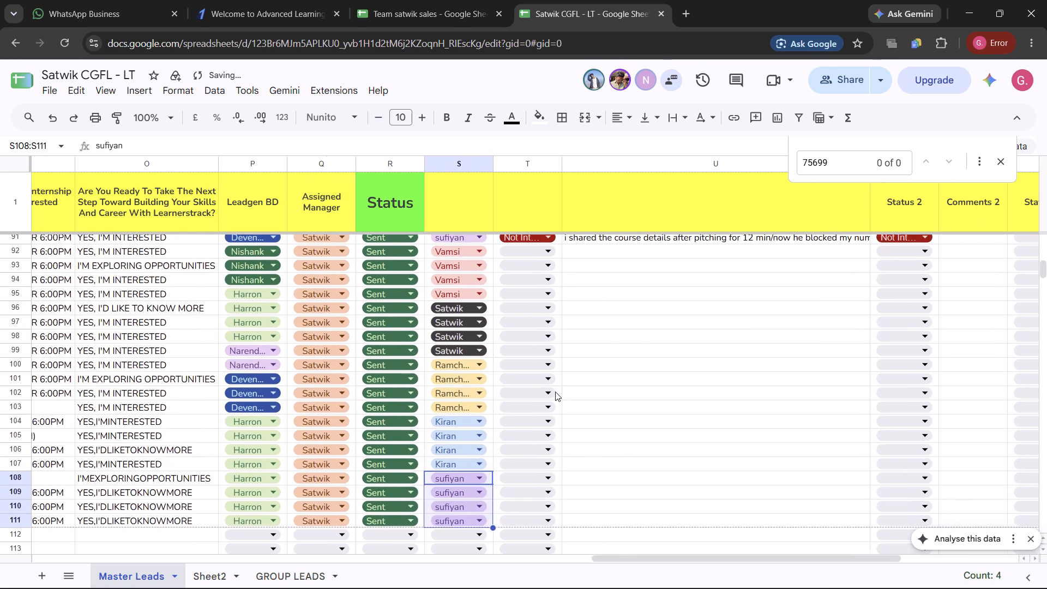
scroll(555, 392, right, 3)
scroll(555, 392, left, 1)
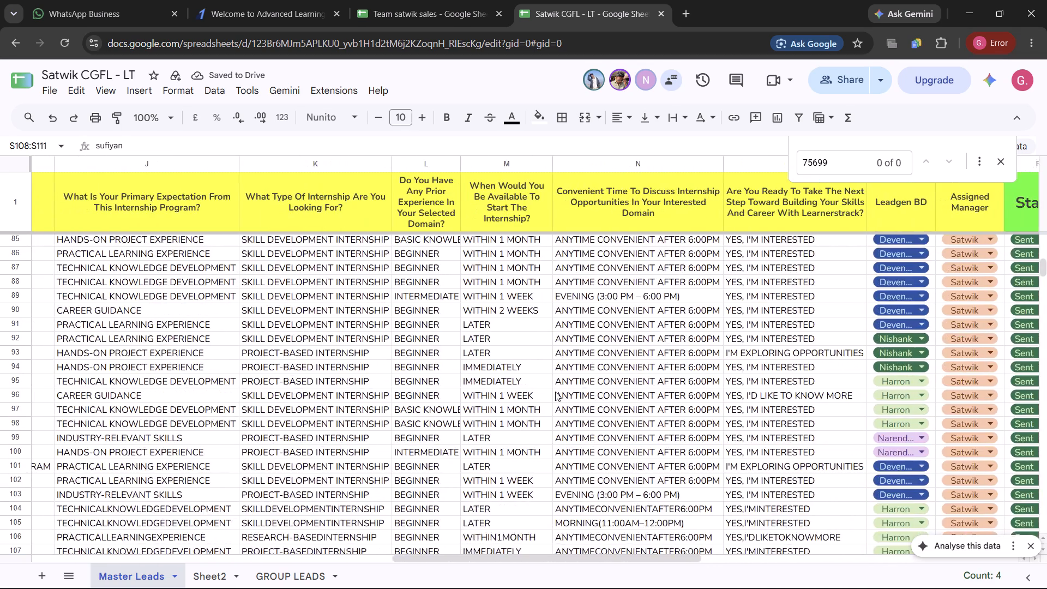
scroll(555, 392, left, 1)
scroll(555, 392, right, 3)
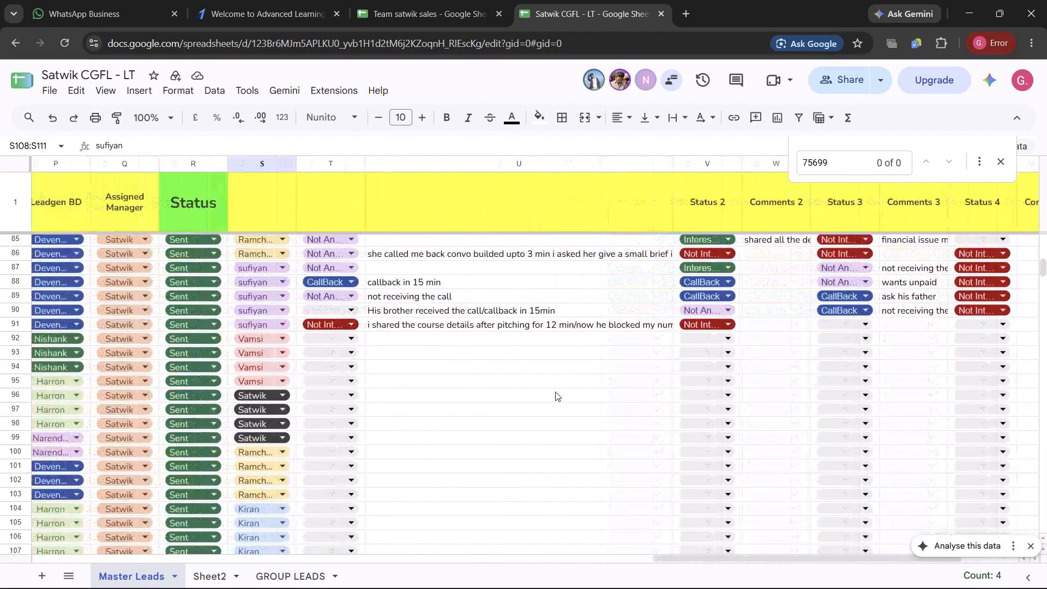
scroll(555, 392, right, 9)
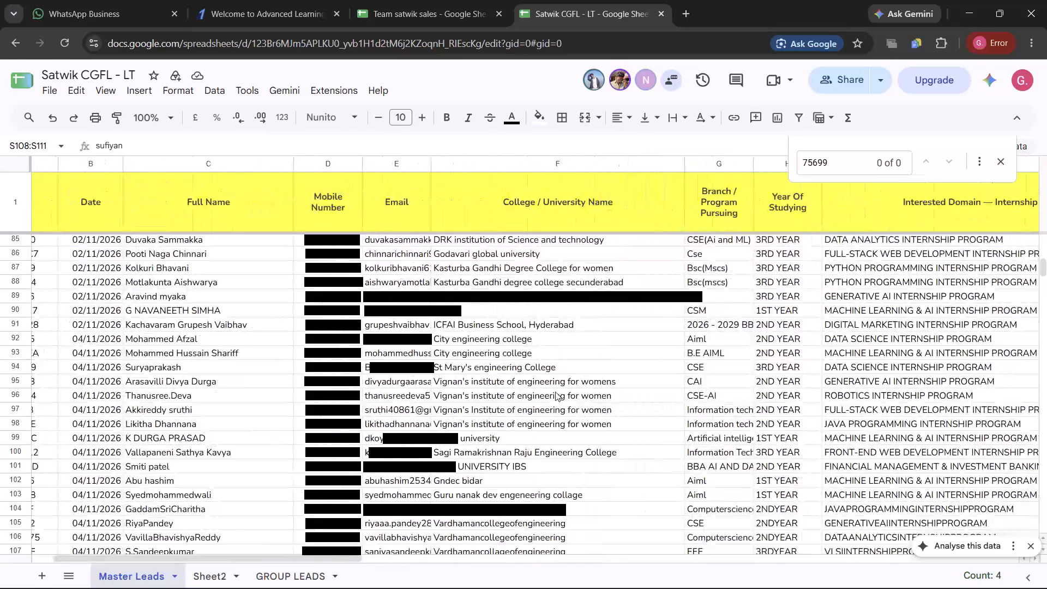
Switch to the Team satwik sales spreadsheet.
click(467, 5)
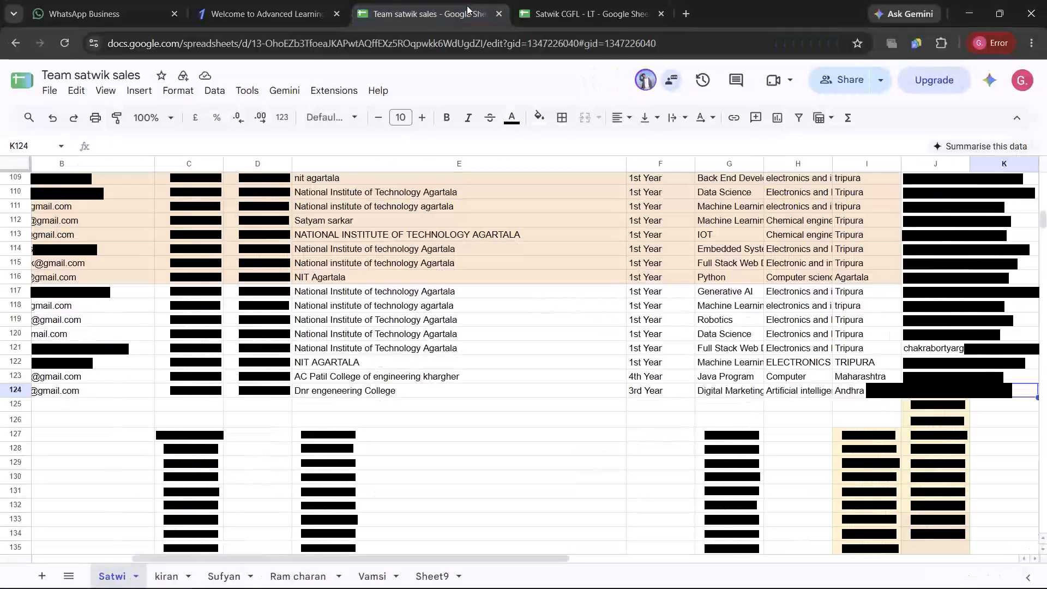
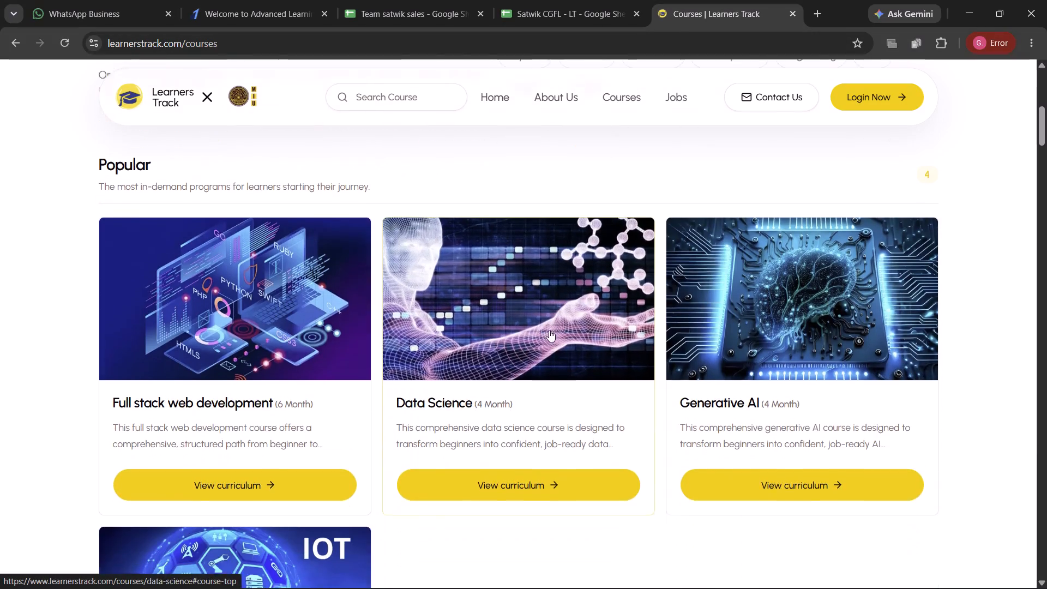
Open the Full stack web development course page on the Learners Track site and select its full web address.
click(278, 288)
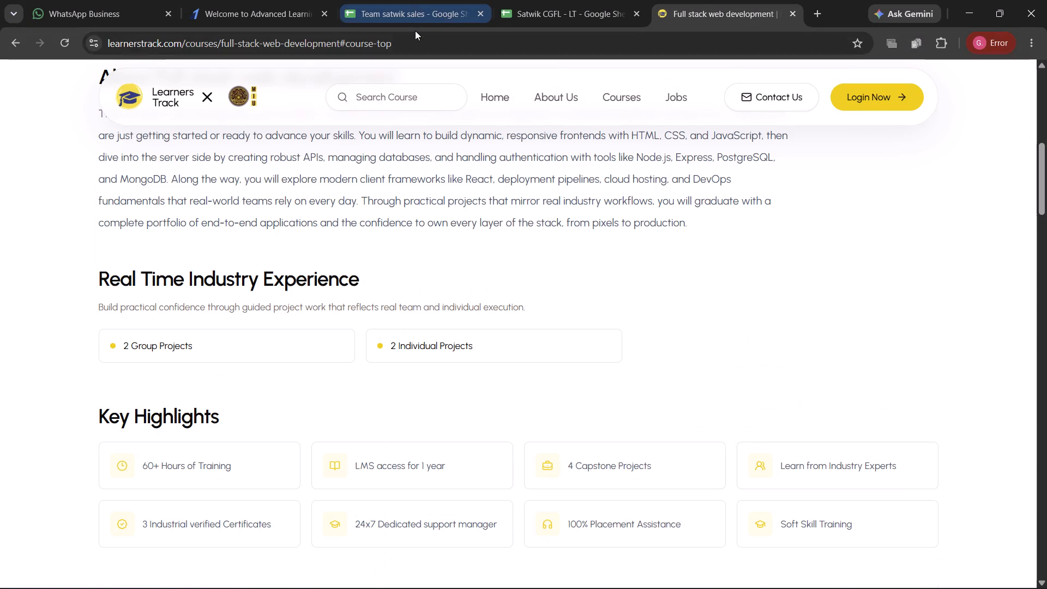
drag(412, 40, 68, 49)
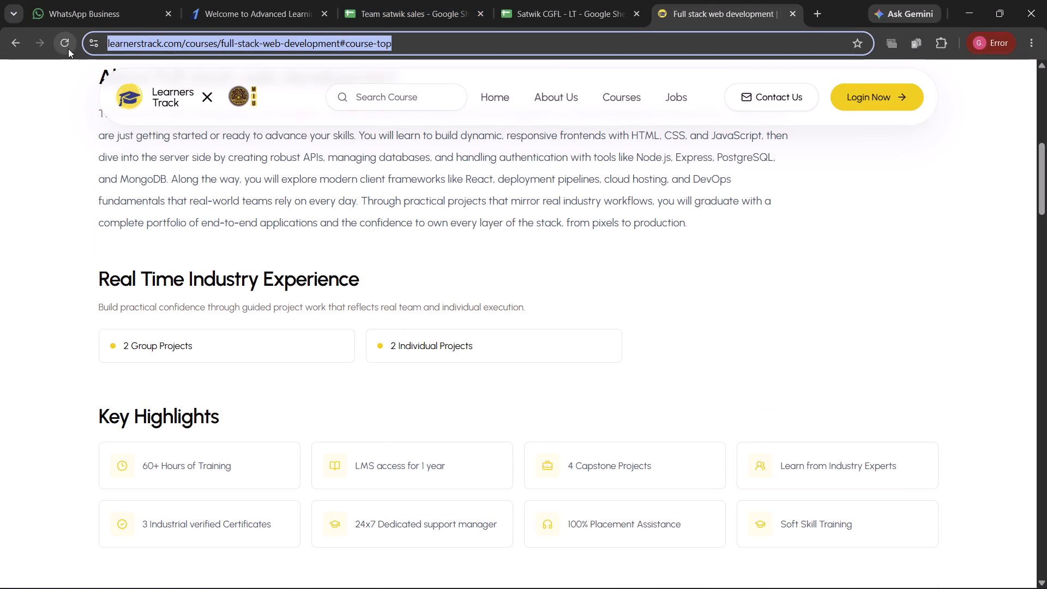
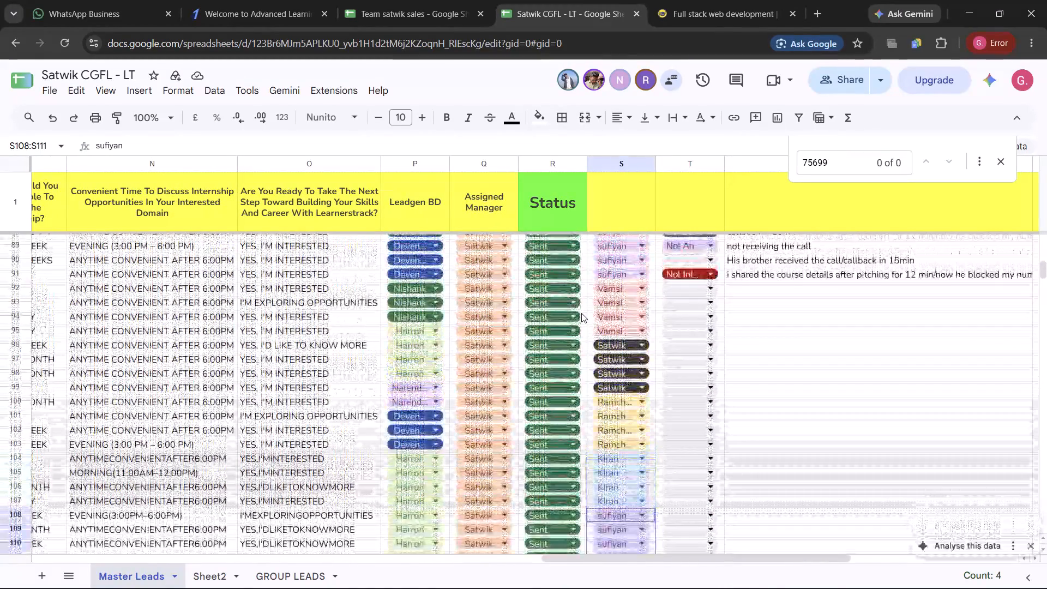
Review the call statuses and comments of the earlier Master Leads, from row 91 back to the first rows and down to row 33.
scroll(768, 295, up, 1)
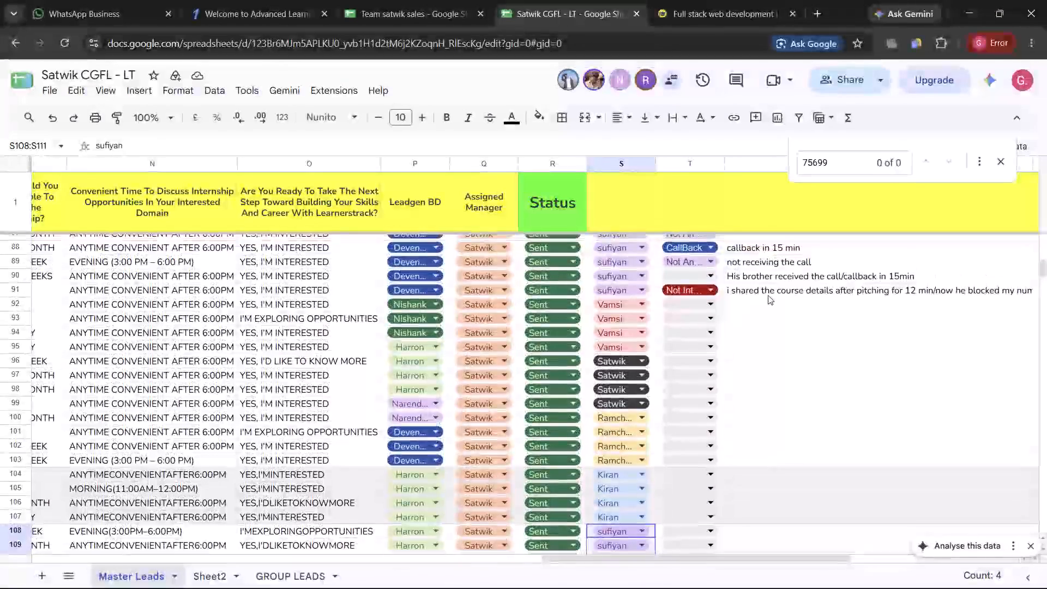
scroll(768, 295, up, 1)
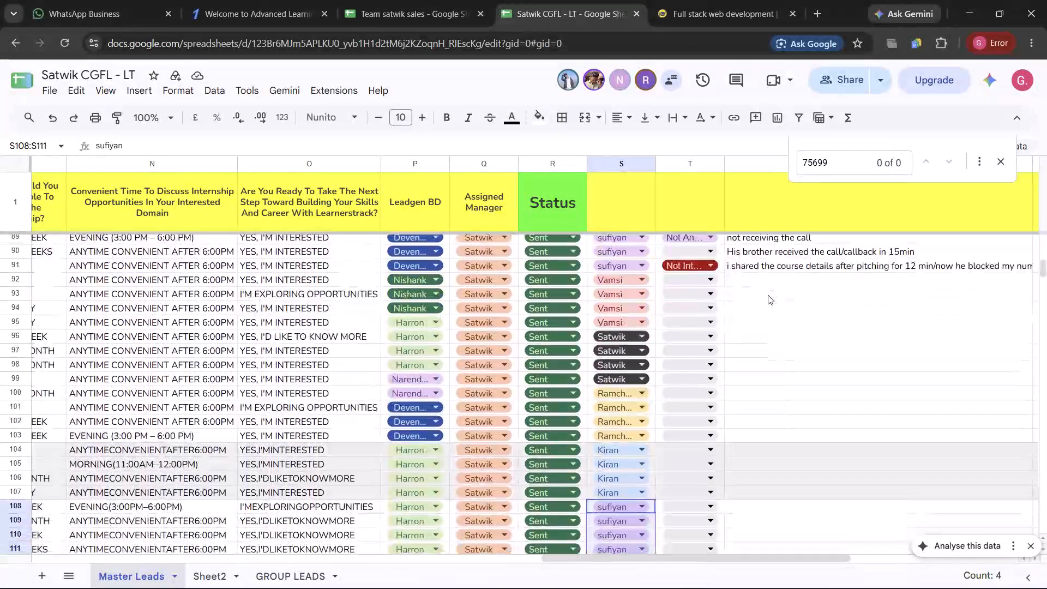
scroll(768, 295, up, 2)
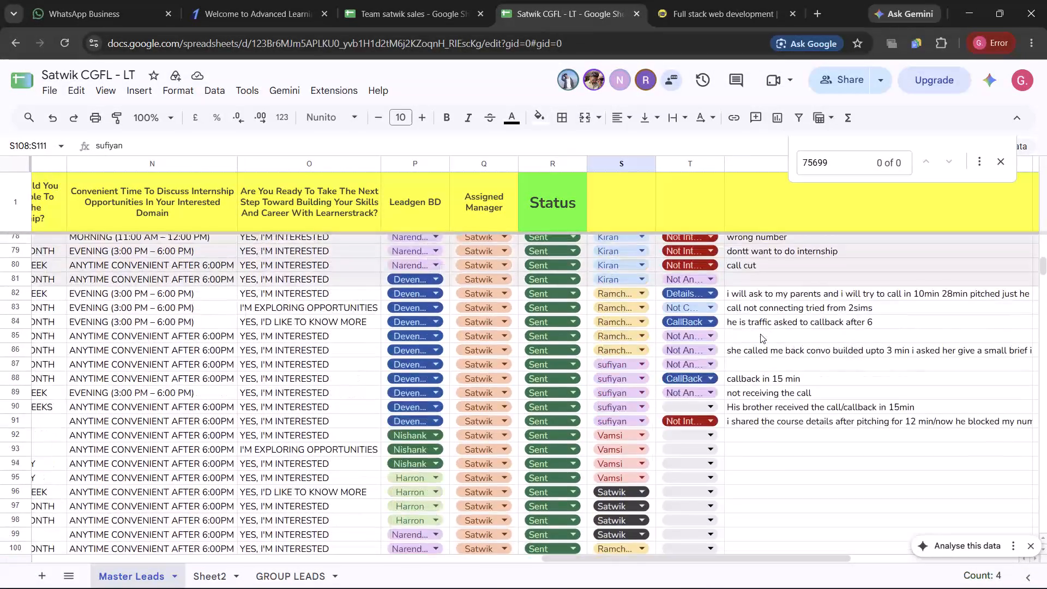
scroll(760, 334, up, 4)
scroll(760, 334, down, 1)
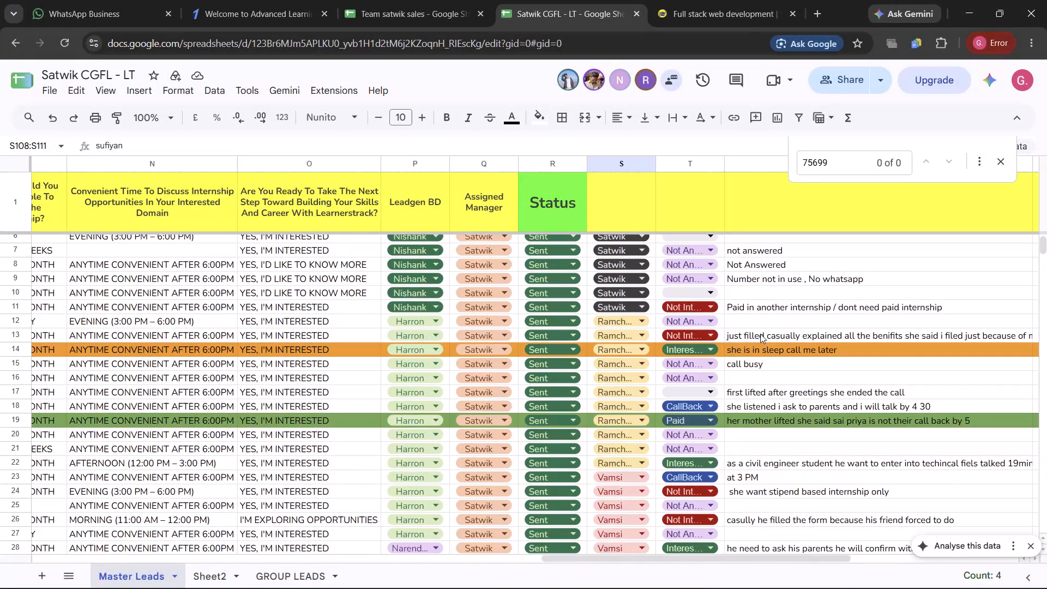
scroll(760, 334, down, 1)
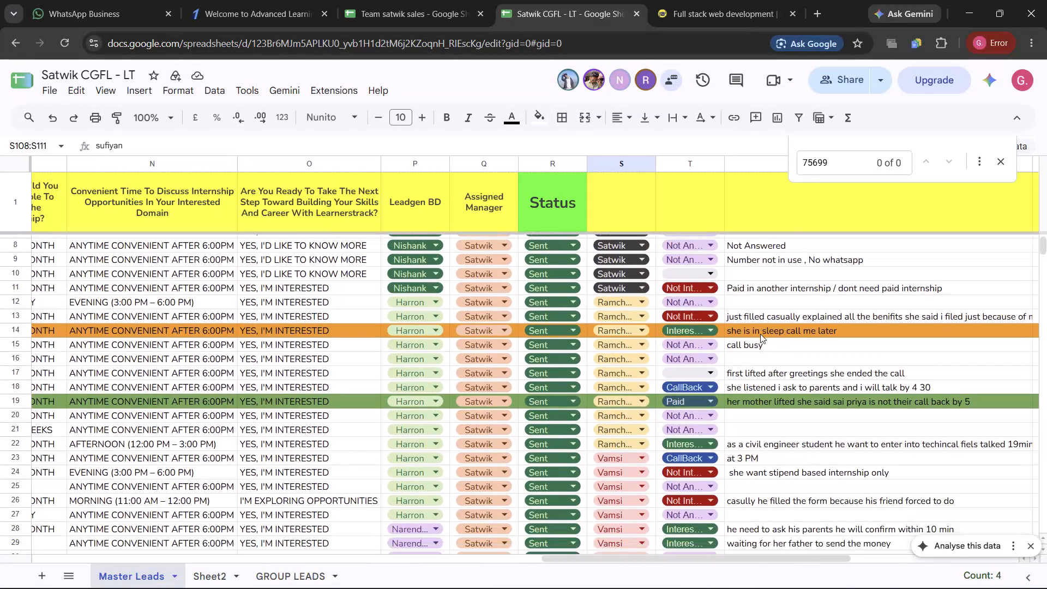
scroll(760, 334, down, 2)
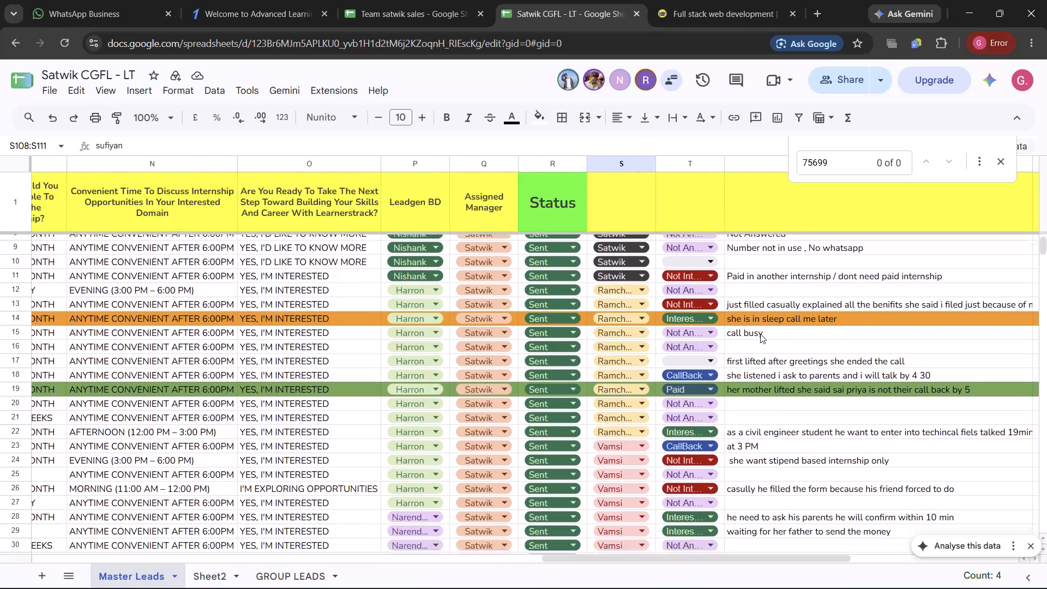
scroll(760, 334, down, 2)
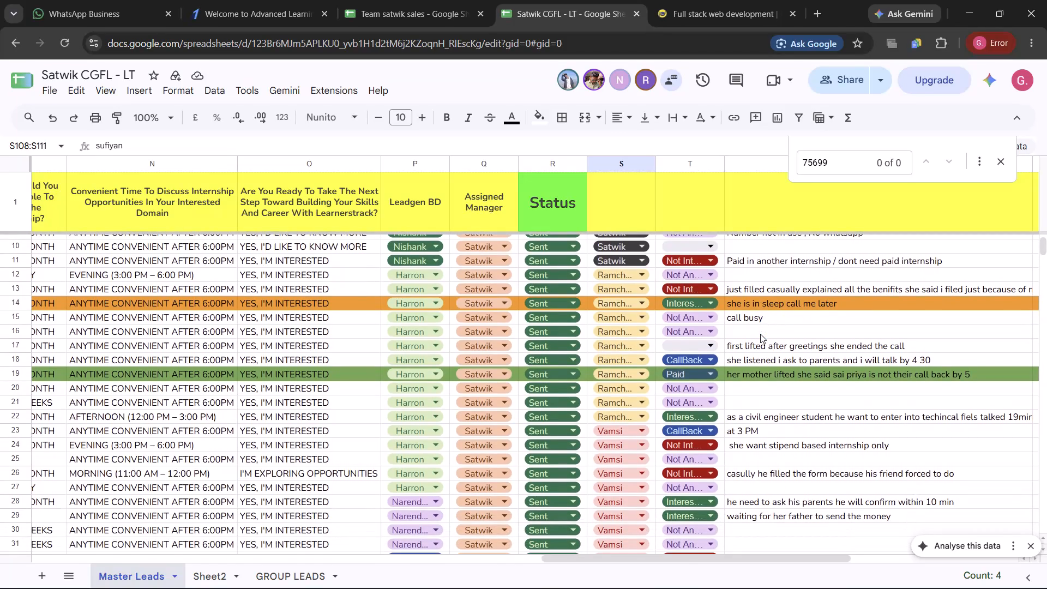
scroll(760, 334, down, 1)
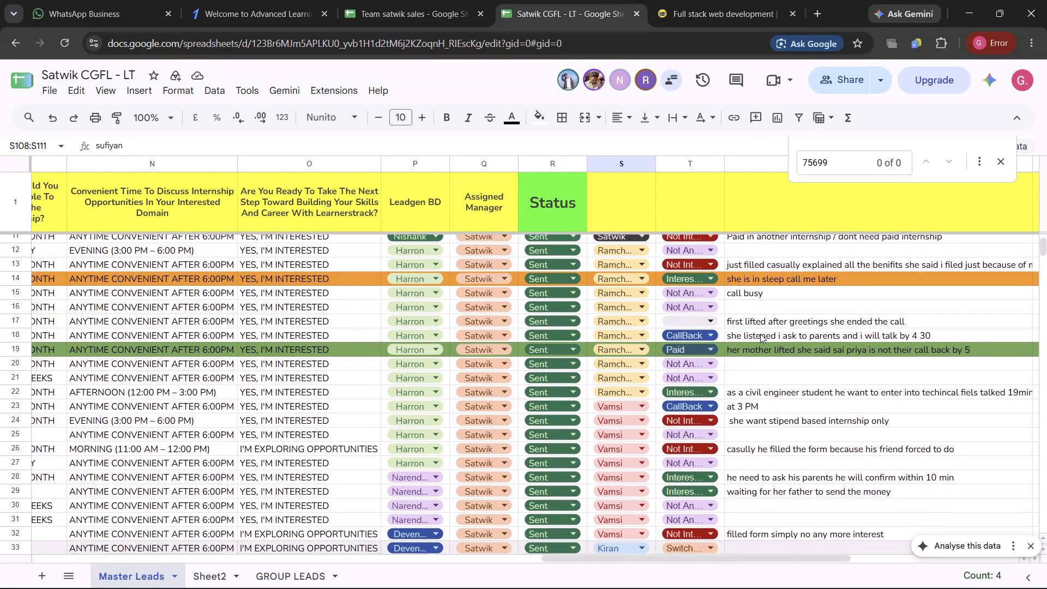
scroll(760, 334, down, 1)
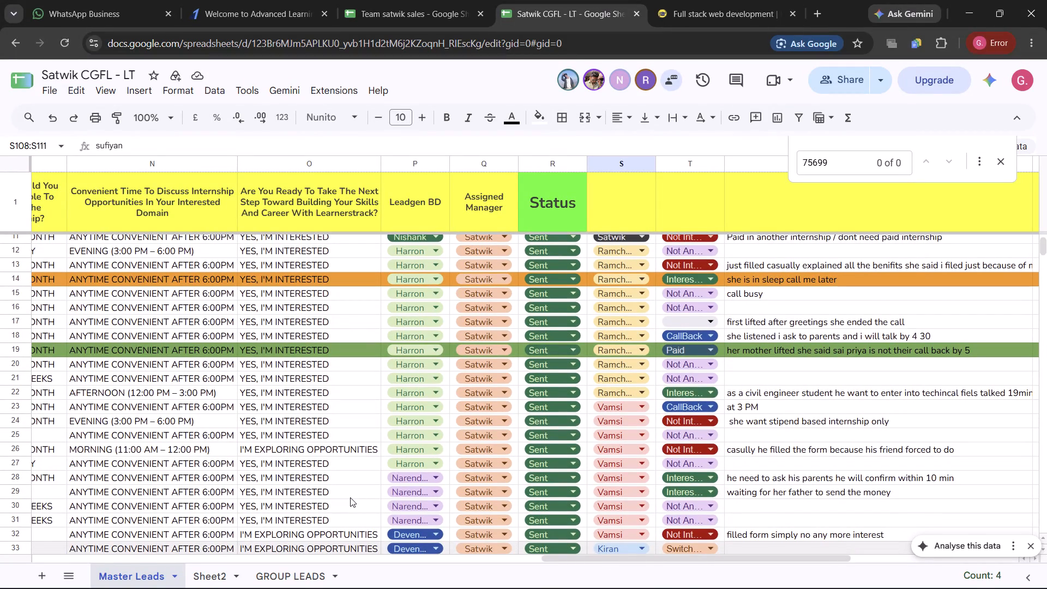
Examine the row 29 lead's record across its internship, domain, year, college and contact columns, back to its mobile number.
click(350, 497)
key(Left)
key(Left)
key(Left)
key(Left)
key(Left)
key(Left)
key(Left)
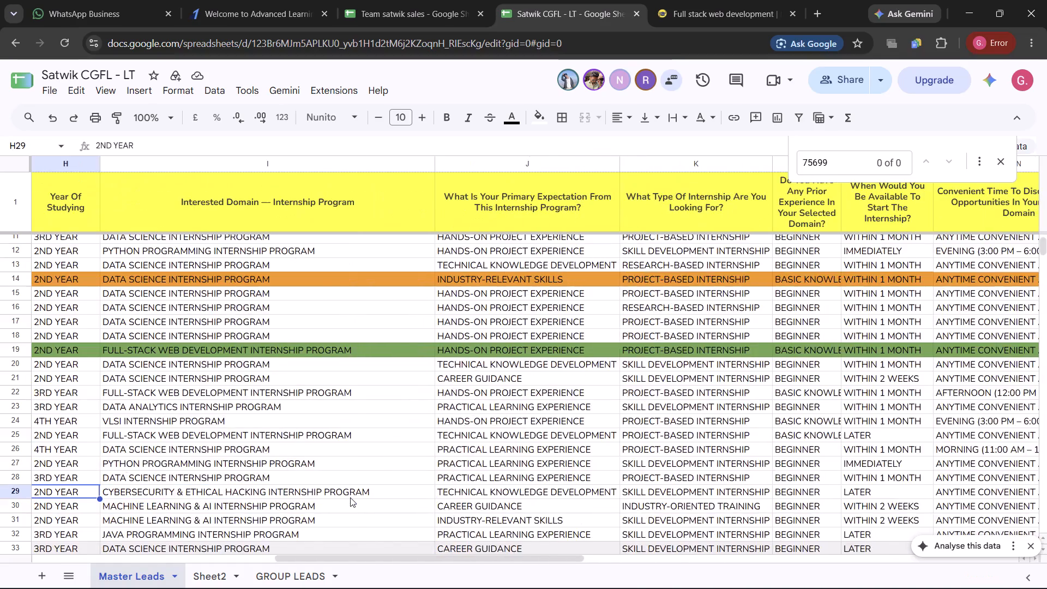
key(Left)
key(Left)
key(Left)
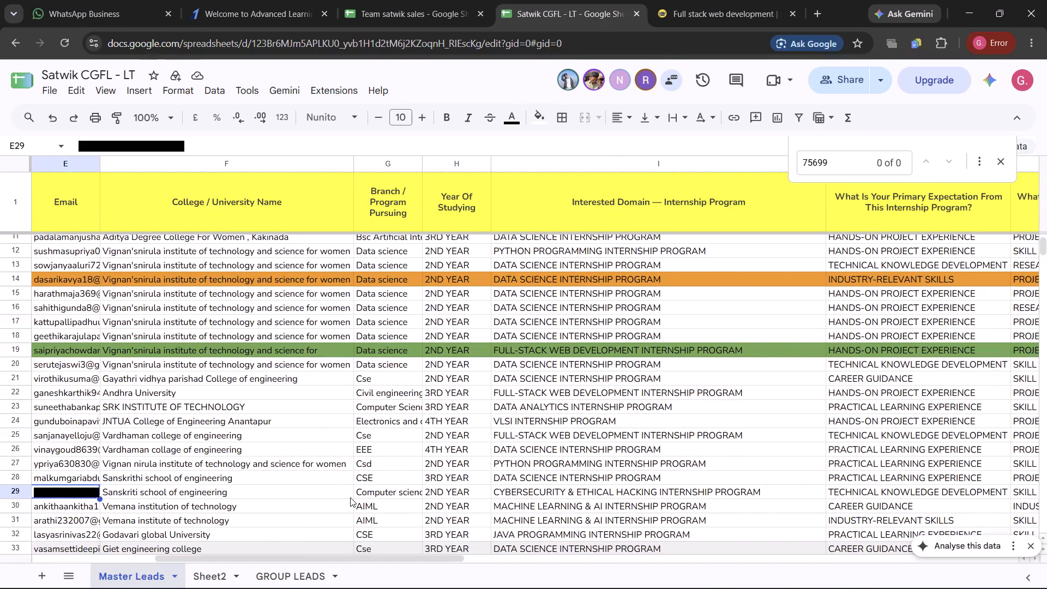
key(Left)
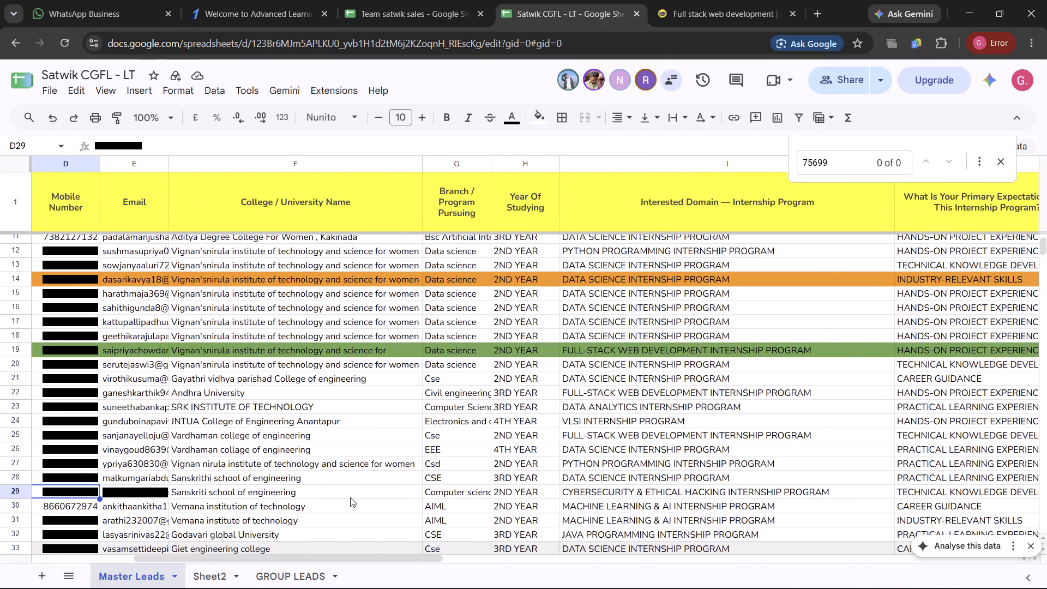
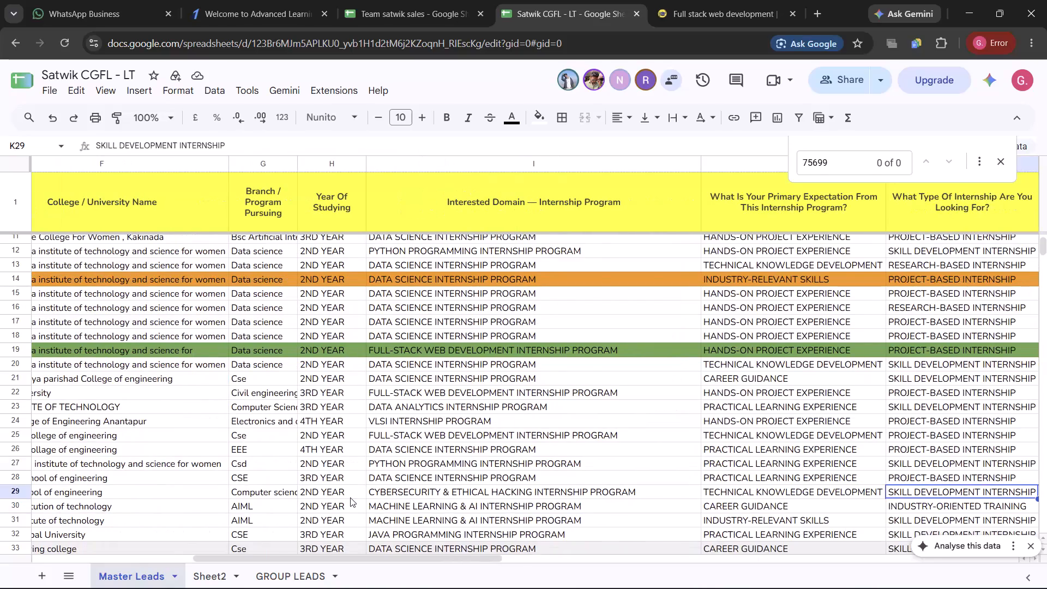
Examine the row 29 lead's internship type, experience, availability and interest answers, then back through domain, year and branch to the college name.
key(Right)
key(Right)
key(Right)
key(Right)
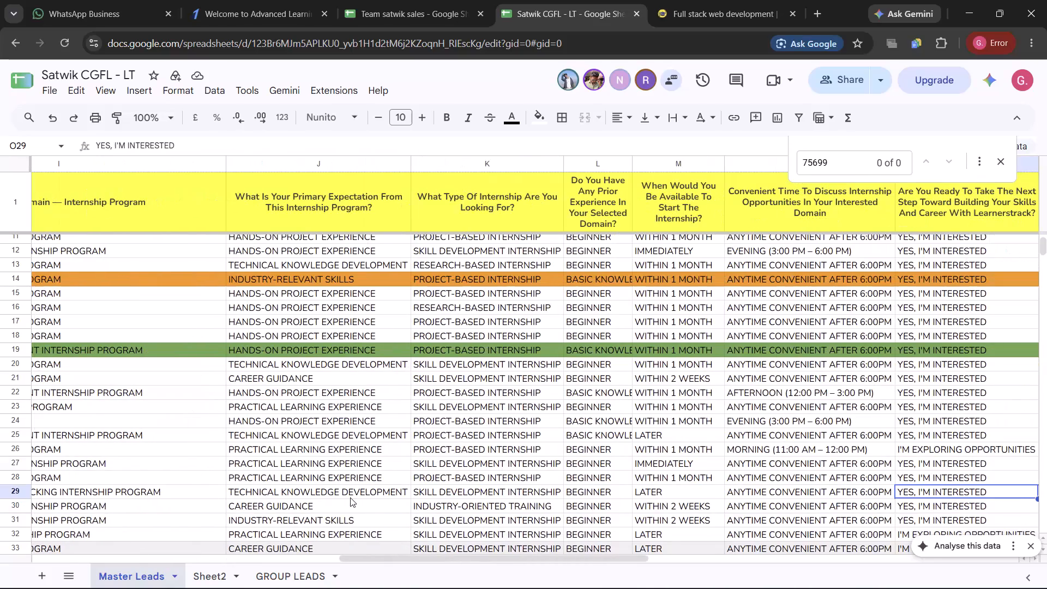
key(Left)
key(Left)
key(Left)
key(Left)
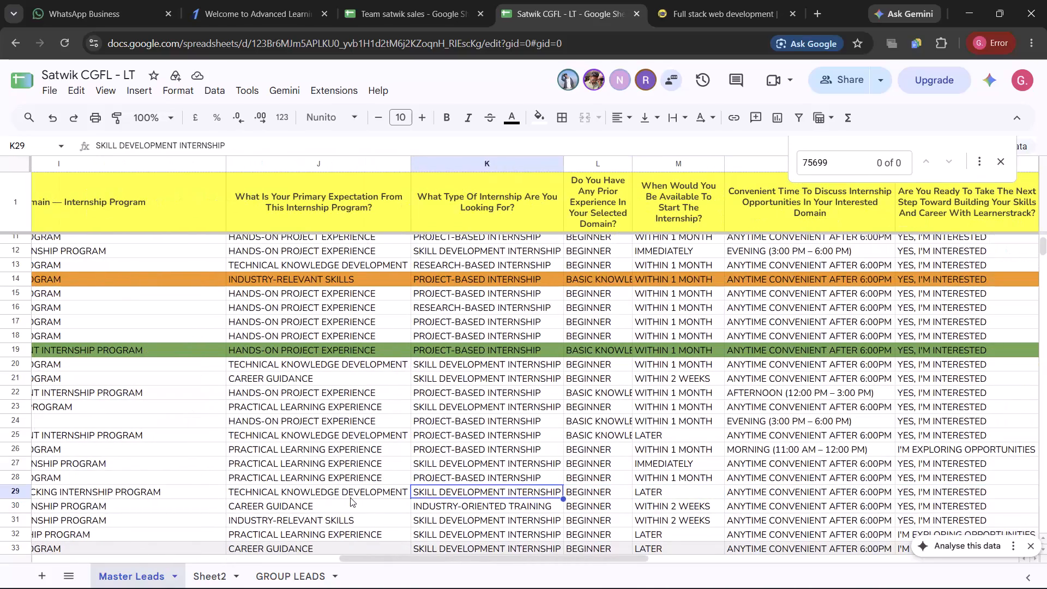
key(Left)
key(Left)
key(Left)
key(Left)
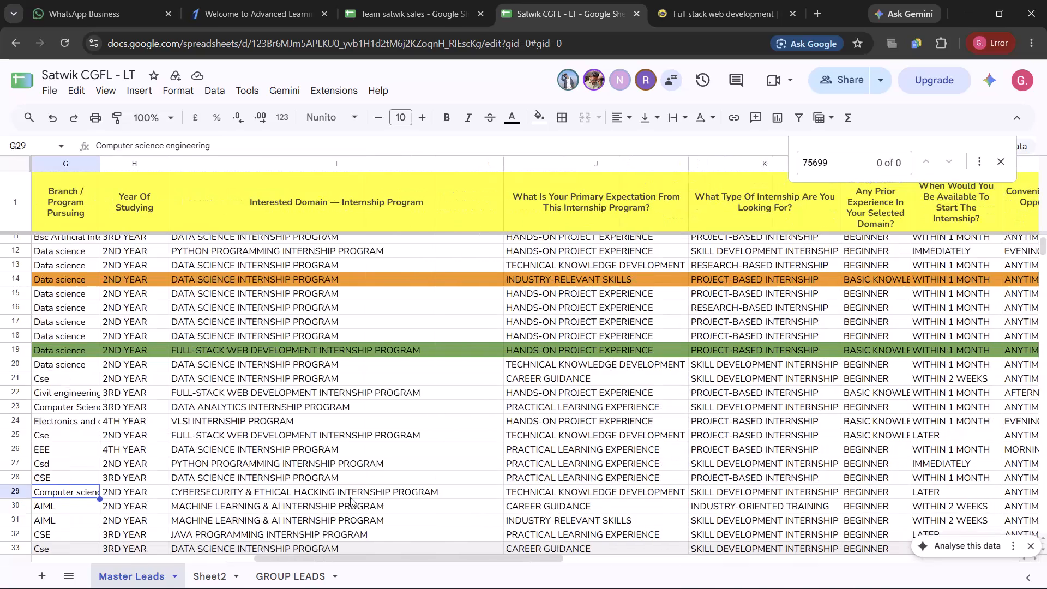
key(Left)
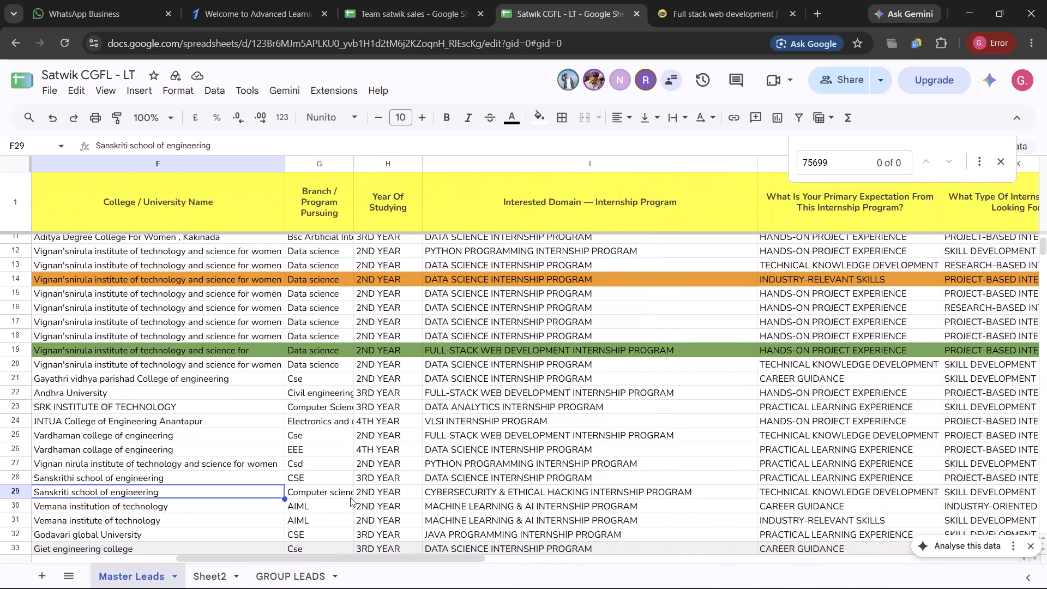
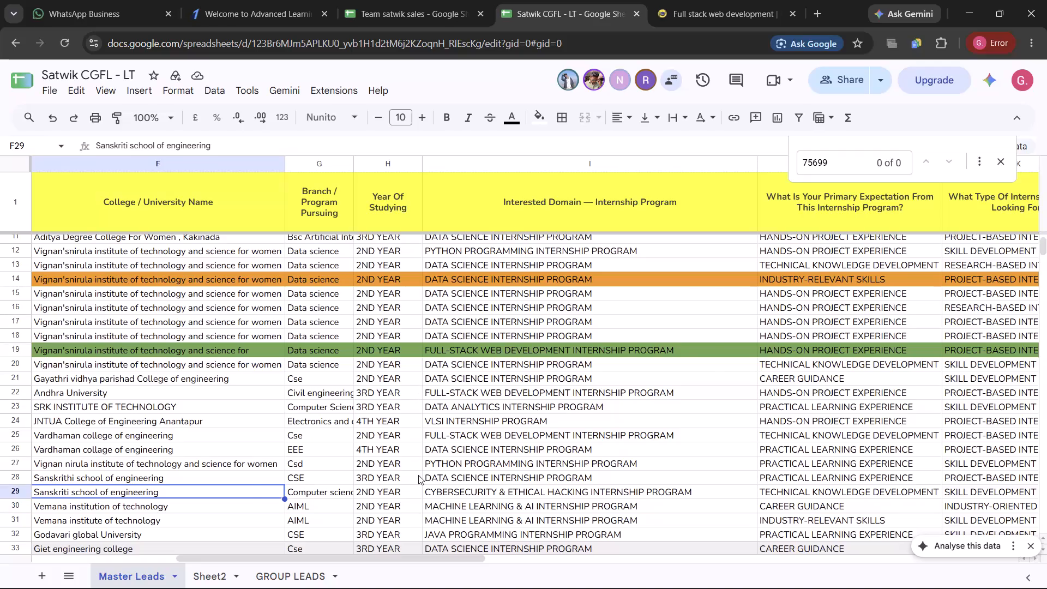
Set the Assigned Manager of the row 28 lead to Prasanth.
scroll(418, 475, left, 4)
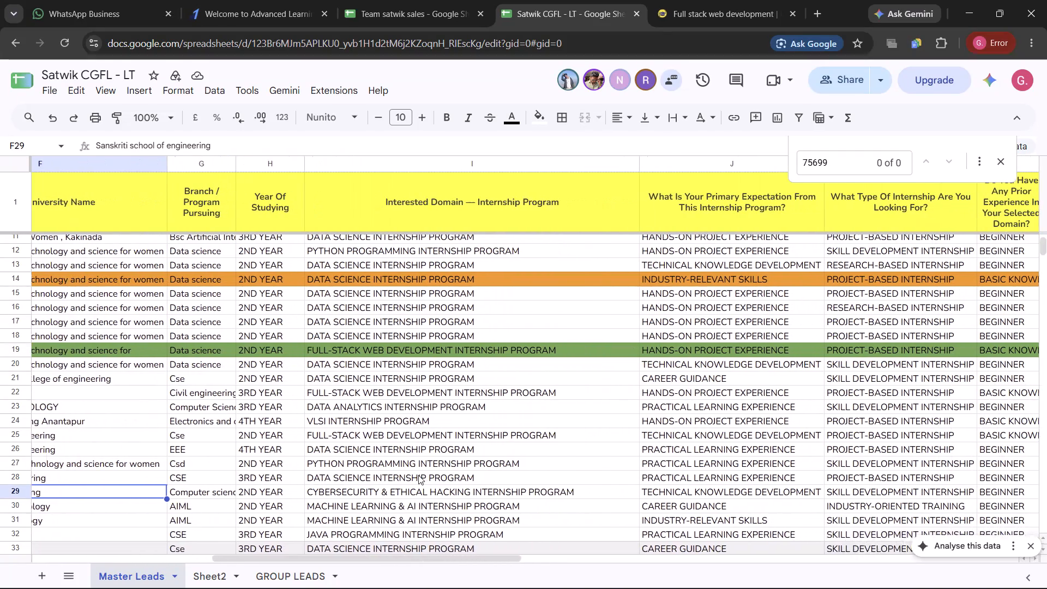
scroll(418, 475, left, 8)
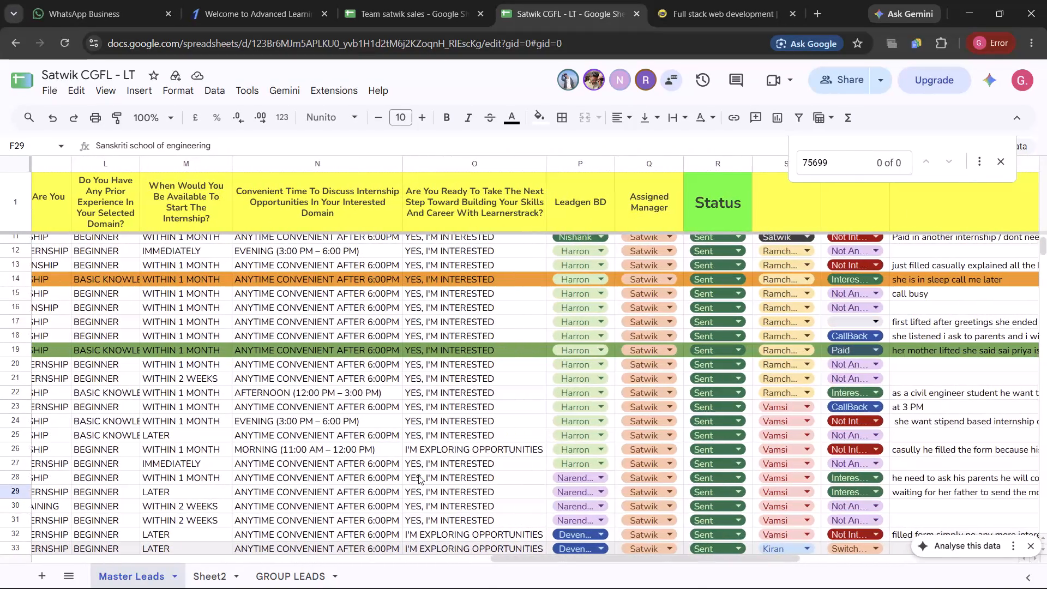
scroll(418, 475, left, 3)
drag(418, 475, 386, 75)
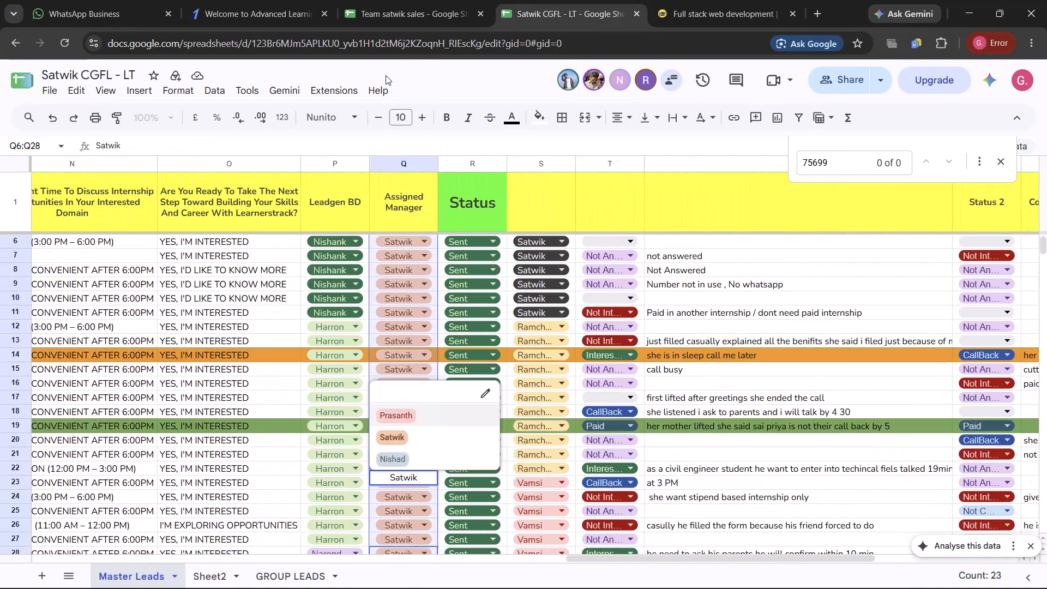
scroll(386, 75, down, 1)
key(Return)
Examine the row 92 lead's details from the assigned manager back through the internship answers, domain, year, branch and college to the full name.
scroll(517, 0, down, 1)
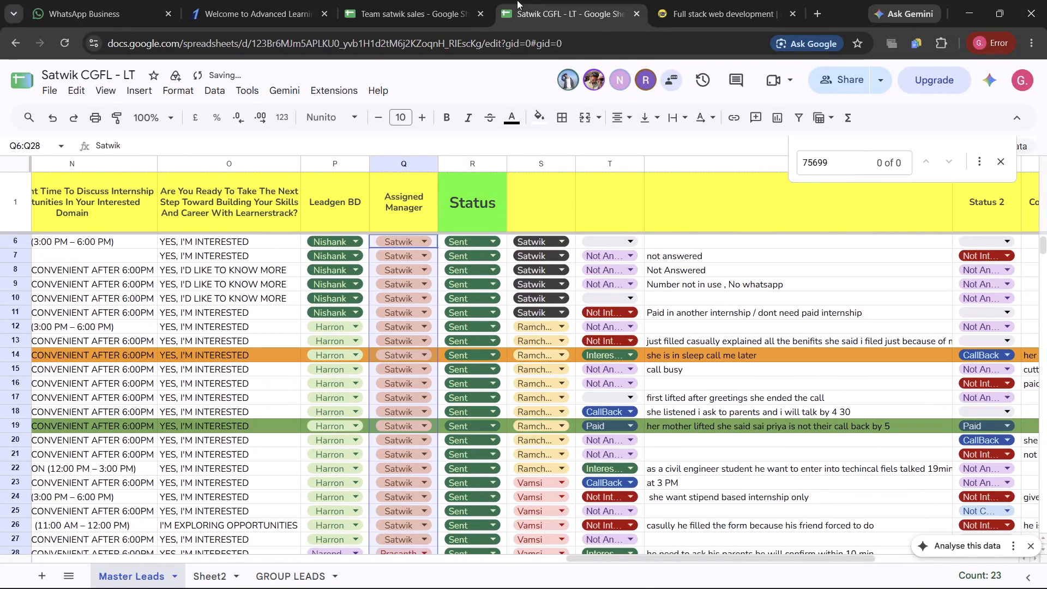
scroll(517, 0, down, 1)
scroll(641, 582, down, 4)
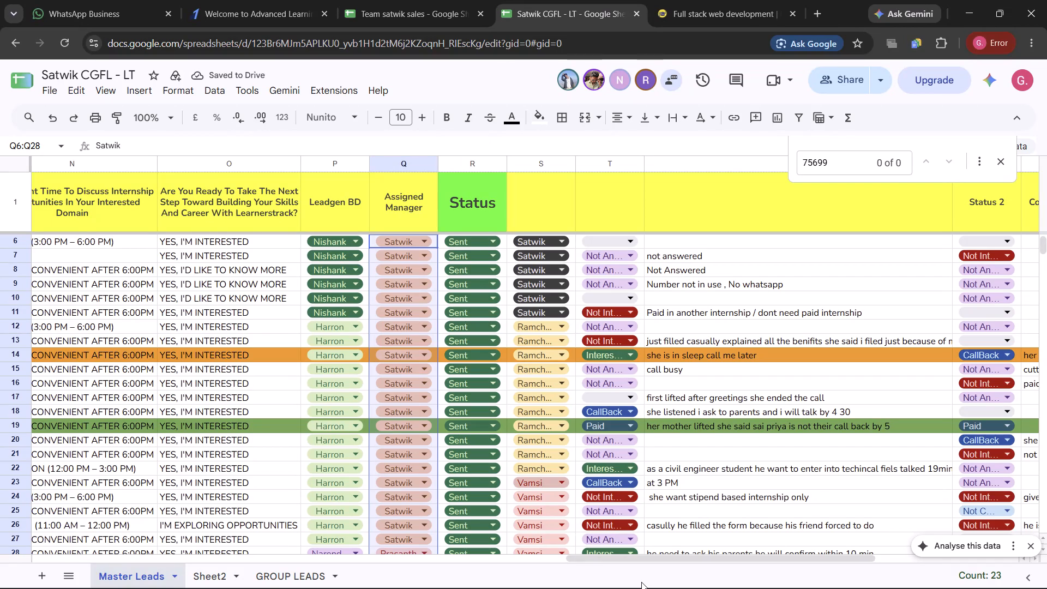
scroll(641, 582, down, 2)
scroll(651, 451, down, 1)
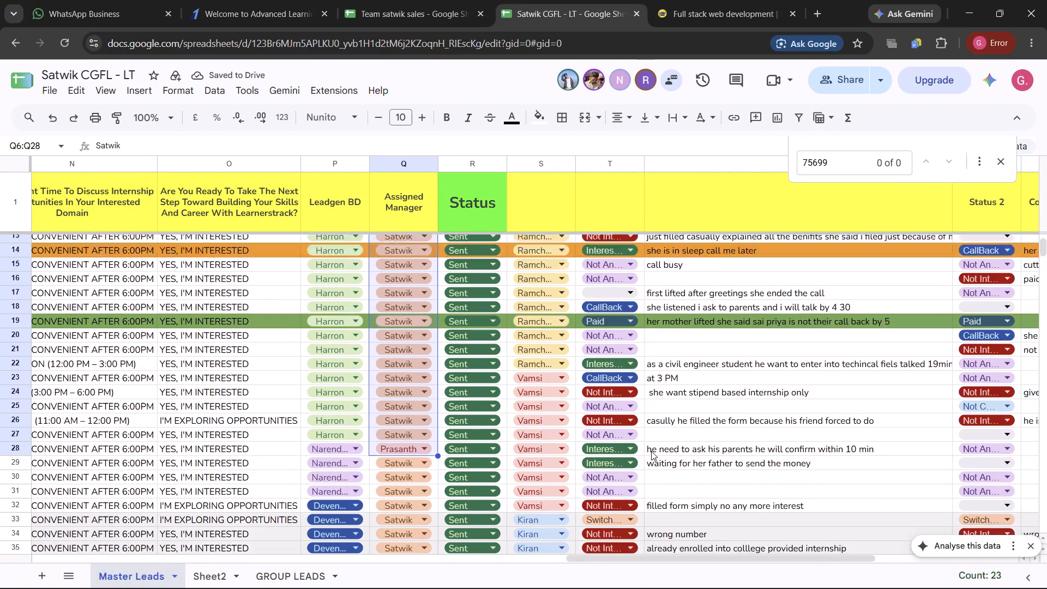
scroll(651, 451, down, 4)
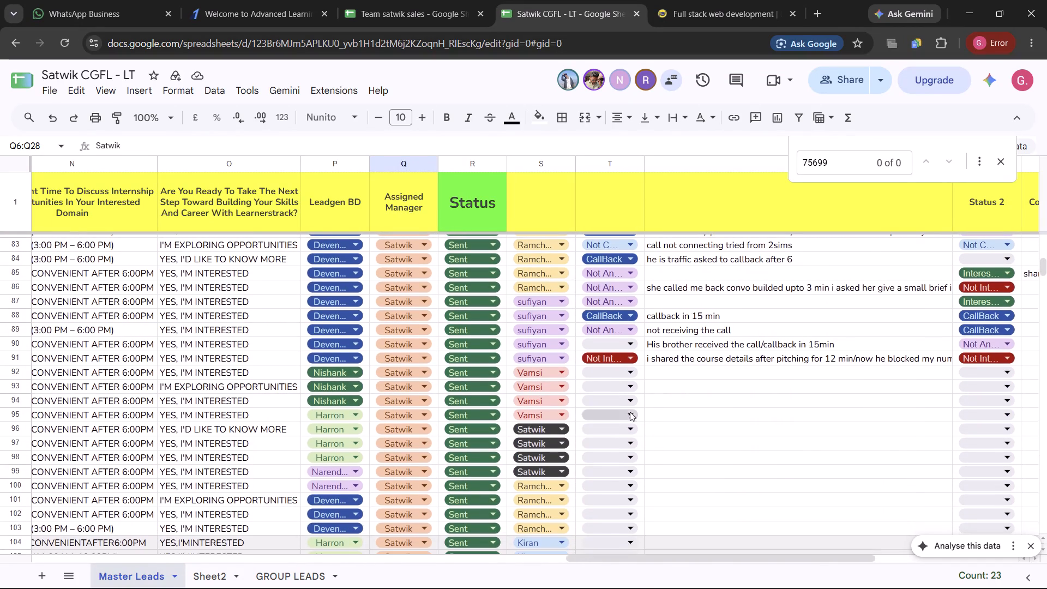
click(684, 373)
key(Left)
key(Left)
key(Left)
key(Left)
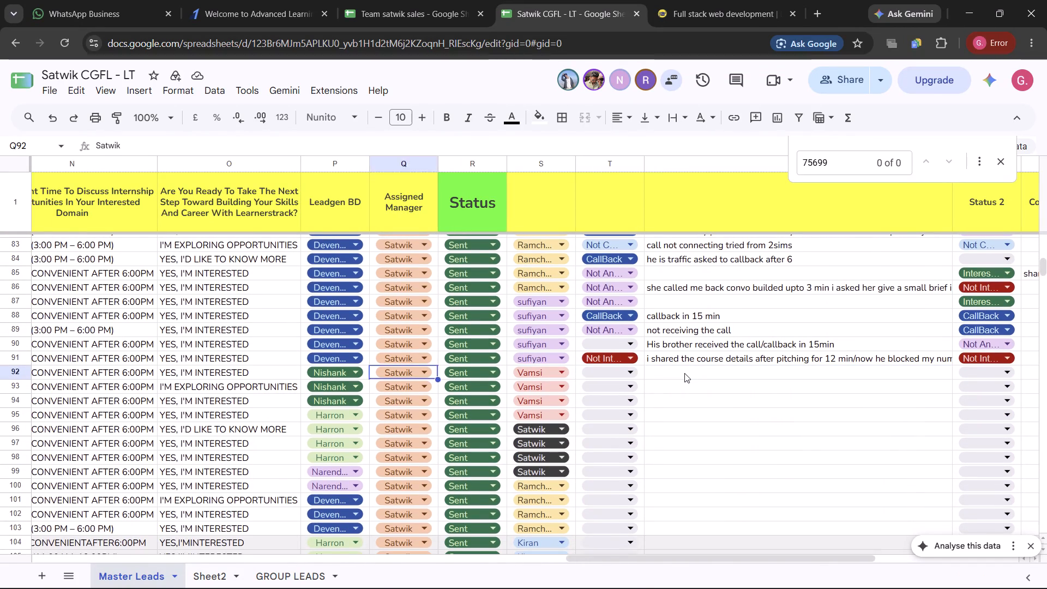
key(Left)
key(Left)
key(Left)
key(Left)
key(Left)
key(Left)
key(Left)
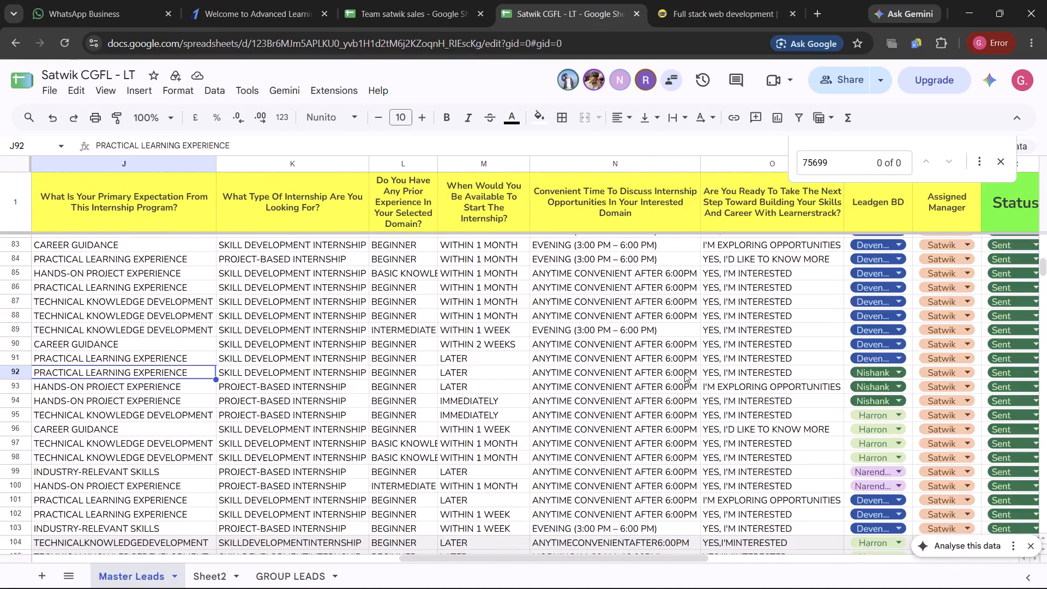
key(Left)
key(Left)
key(Left)
key(Left)
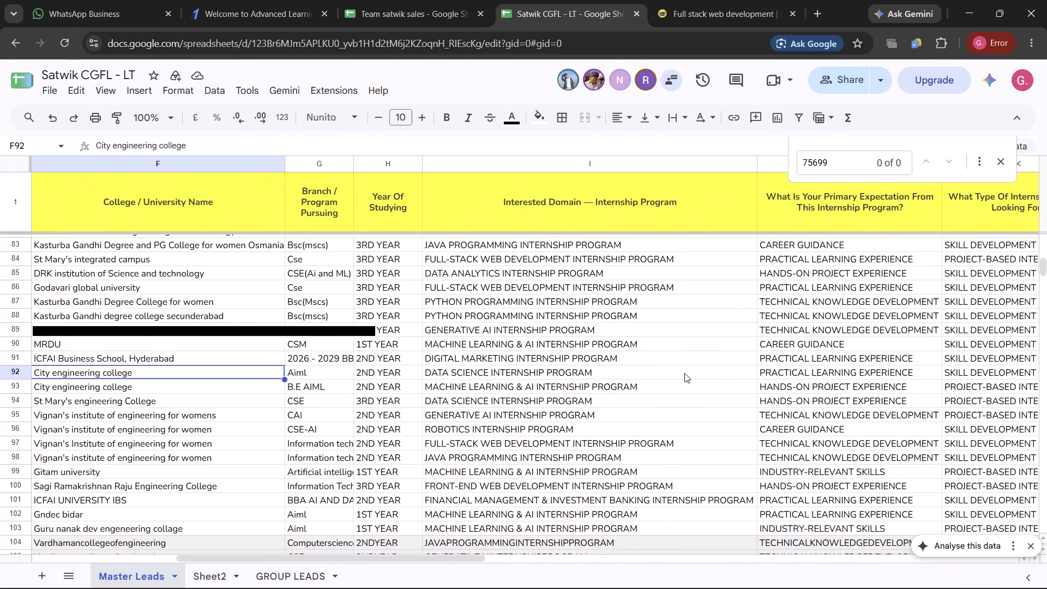
key(Left)
key(Left)
key(Left)
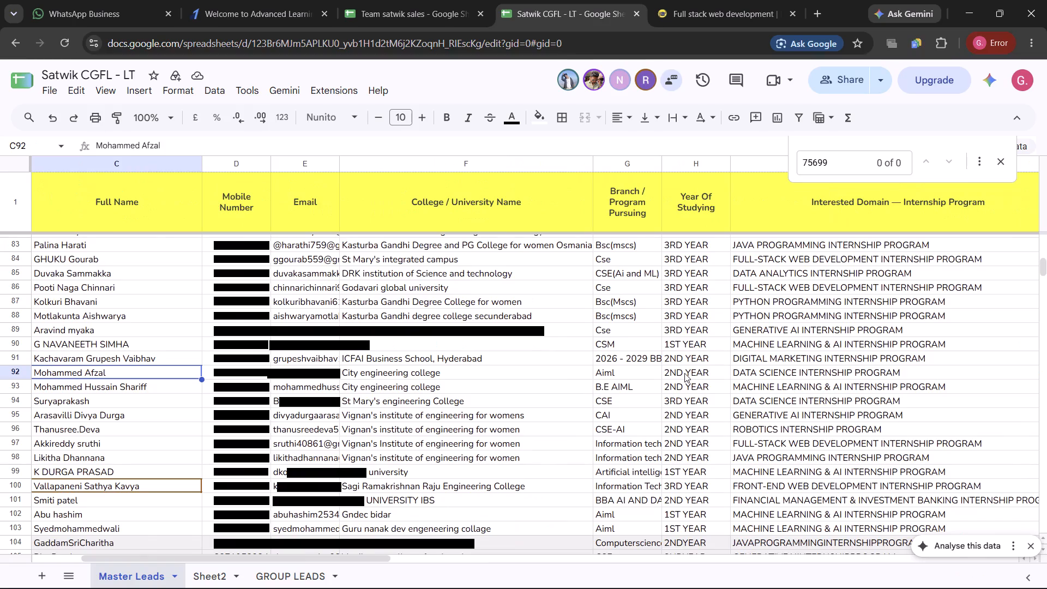
Check the row 92 lead's mobile number and email, and the mobile numbers of the leads down to row 95.
key(Right)
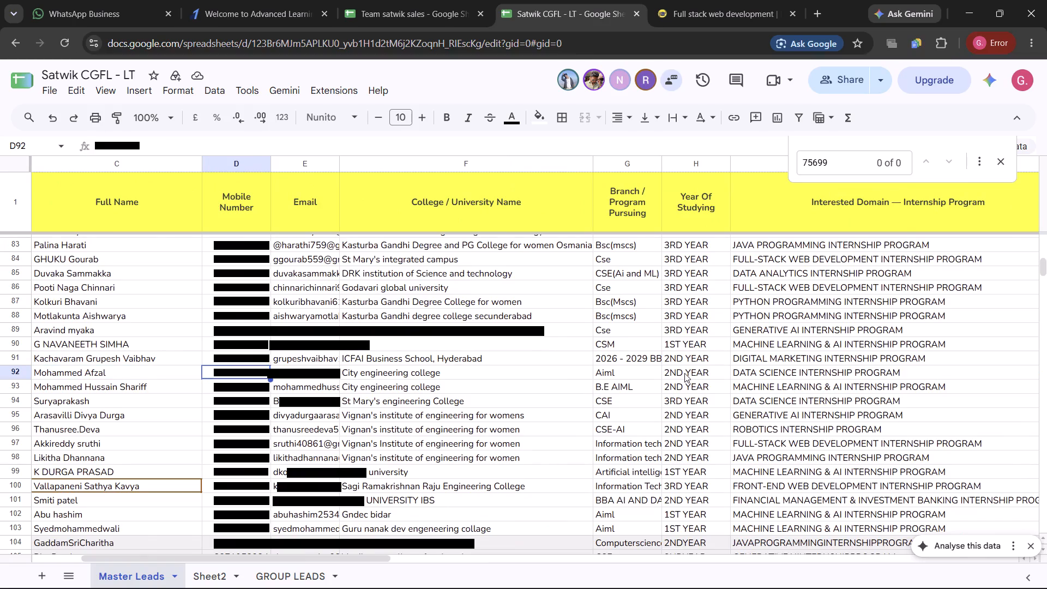
key(Right)
key(Left)
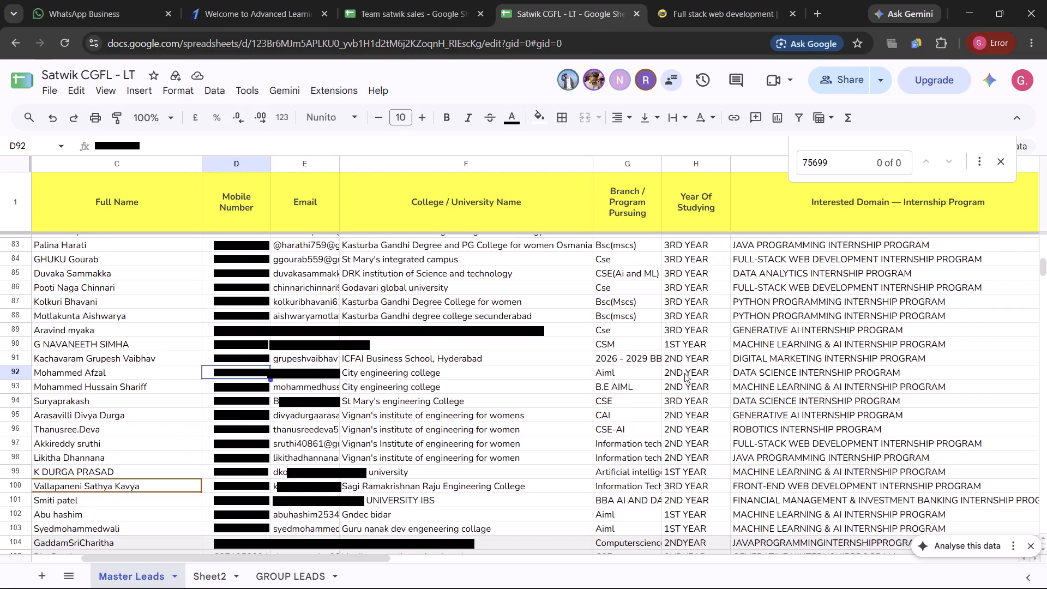
key(Down)
key(Down)
key(Down)
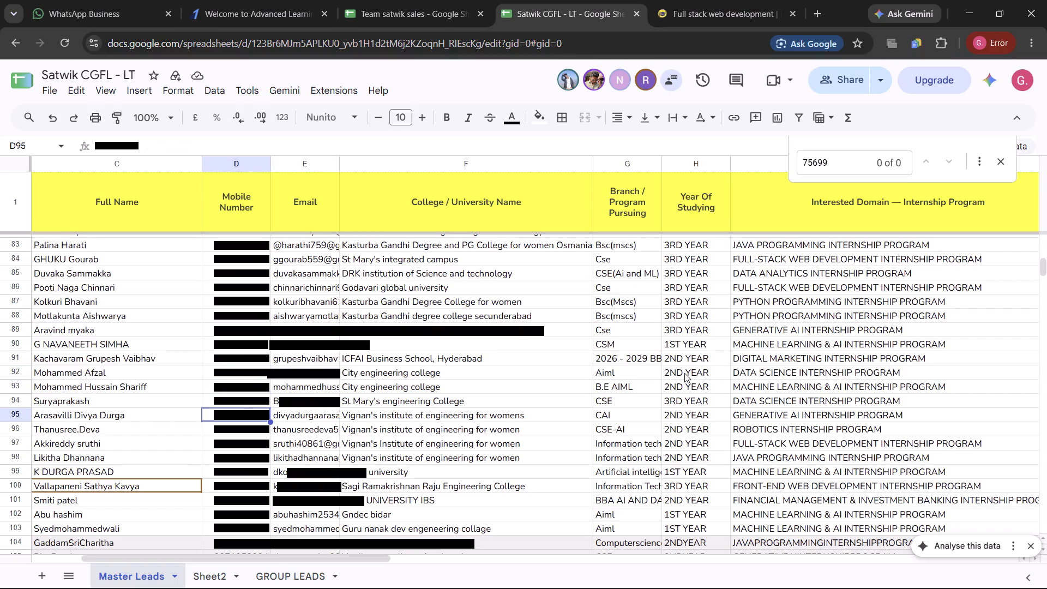
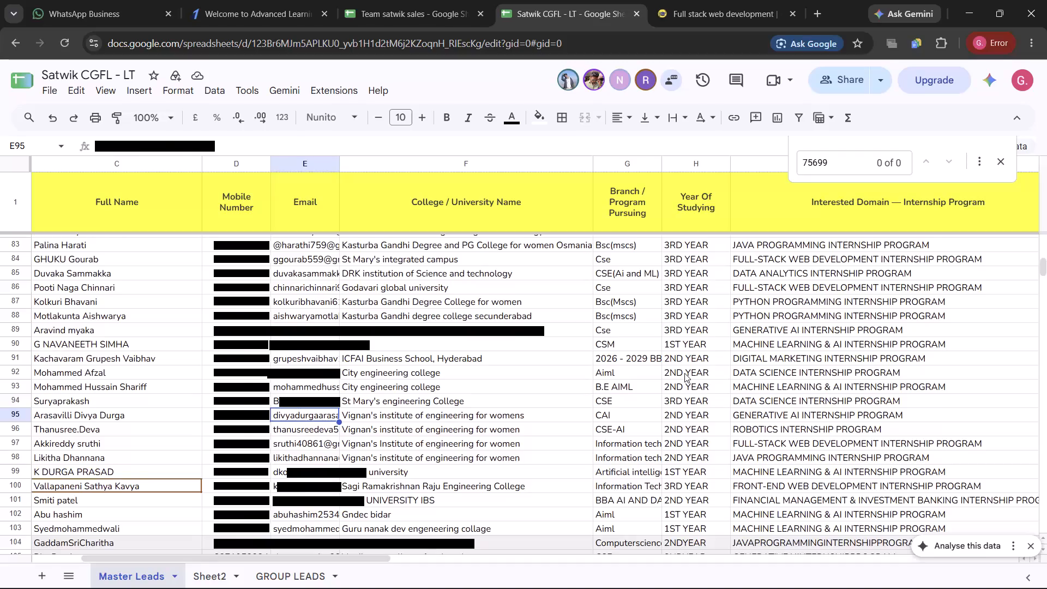
Examine the row 96 lead's details from the email through the internship answers to the assigned team member and call status.
key(Down)
key(Right)
key(Right)
key(Right)
key(Right)
key(Right)
key(Right)
key(Right)
key(Right)
key(Right)
key(Right)
key(Right)
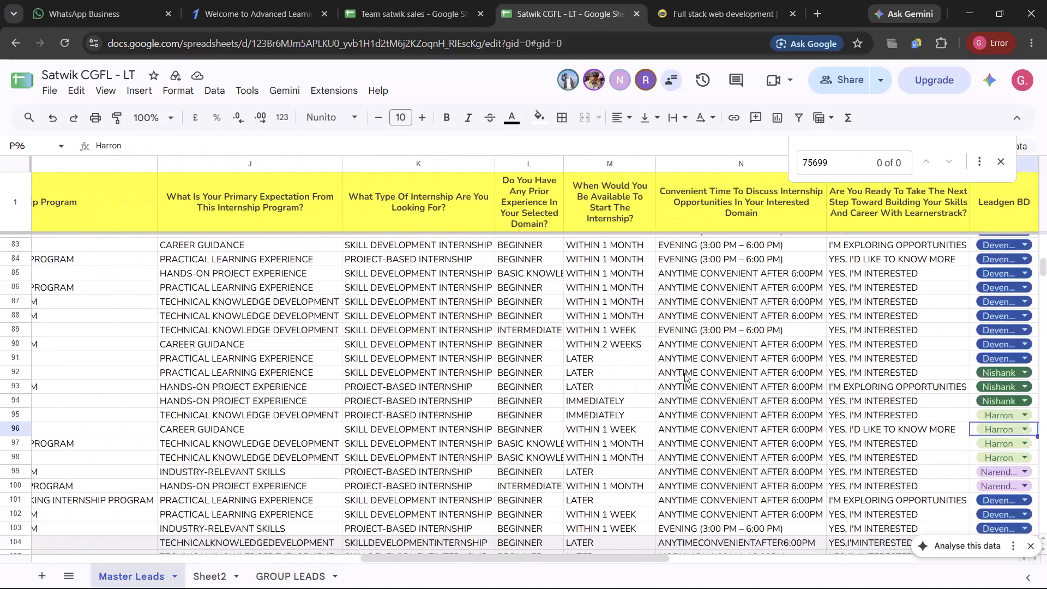
key(Right)
key(Right)
key(Right)
key(Right)
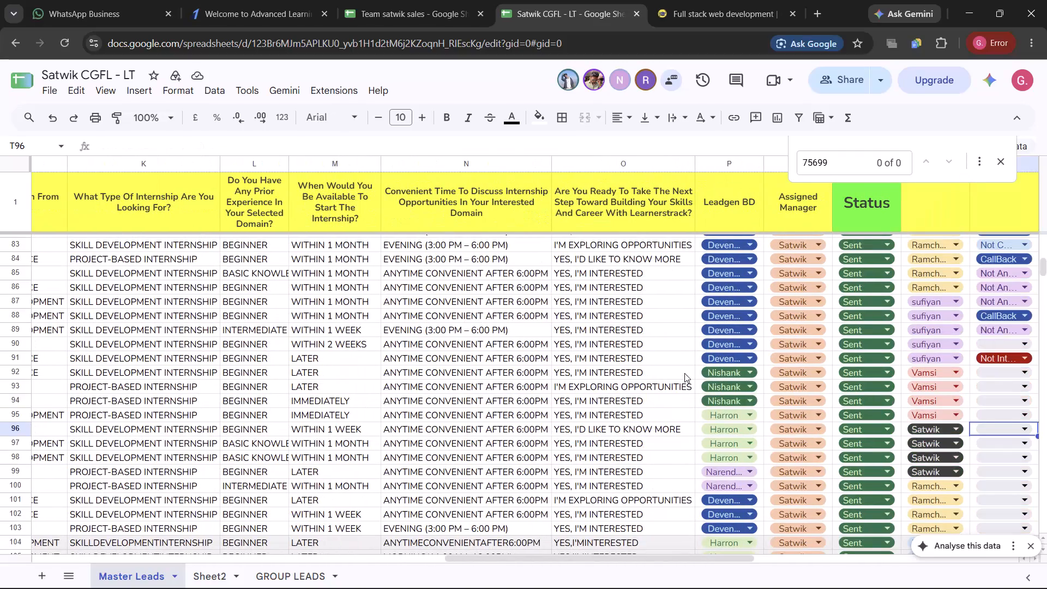
Review the row 96 lead's details back from the call status through the internship answers and contact fields to the Ref.
key(Left)
key(Left)
key(Left)
key(Left)
key(Left)
key(Left)
key(Left)
key(Left)
key(Left)
key(Left)
key(Left)
key(Left)
key(Left)
key(Left)
key(Left)
key(Left)
key(Left)
key(Left)
key(Left)
key(Left)
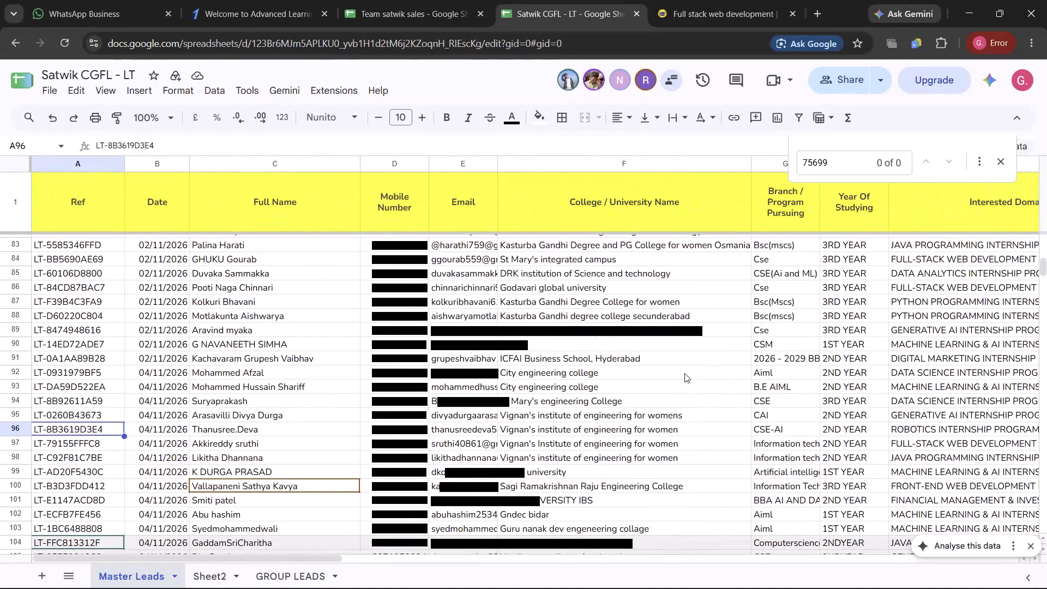
Look over the leads down to row 111 and check the mobile numbers of the leads in rows 96 and 95.
scroll(684, 373, down, 1)
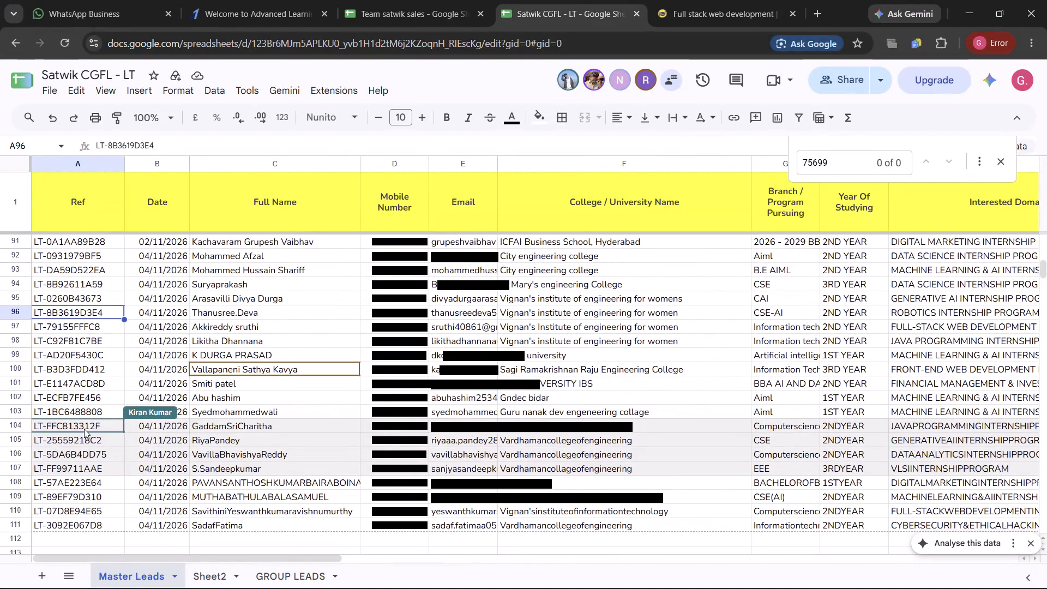
scroll(125, 347, up, 2)
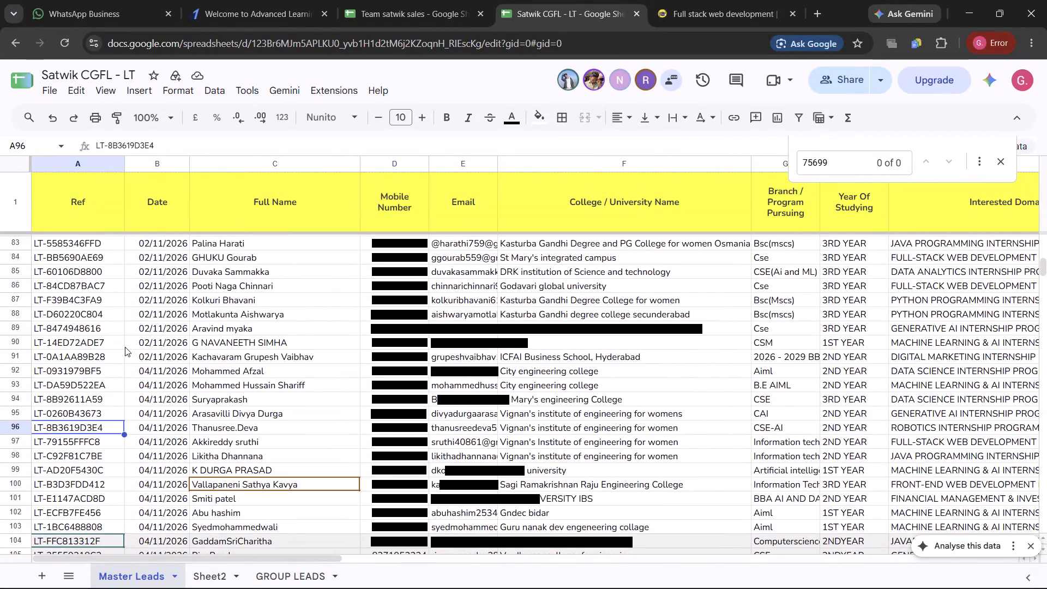
scroll(69, 360, right, 1)
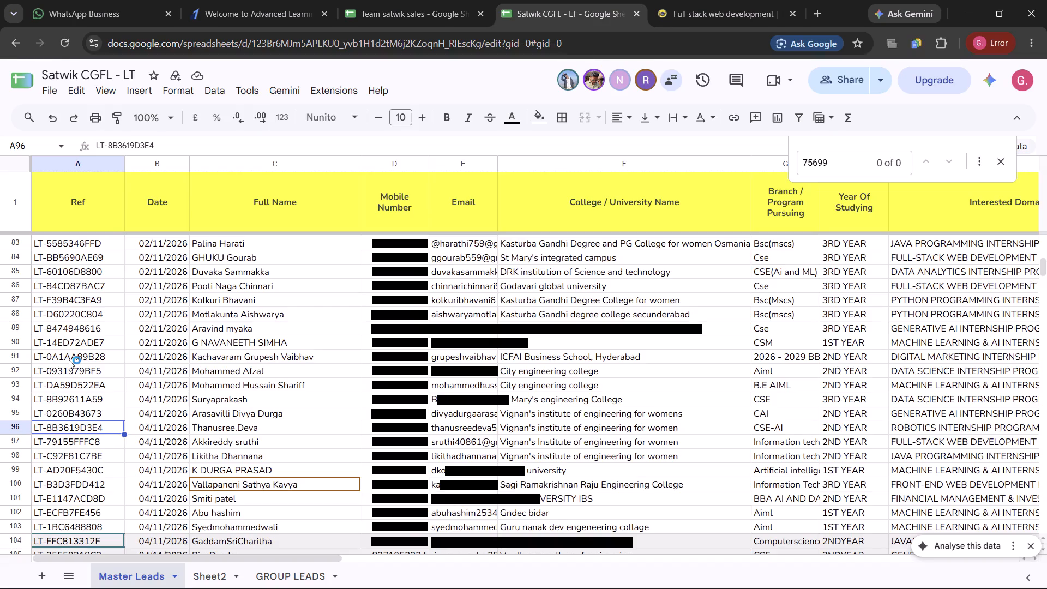
scroll(69, 360, right, 1)
scroll(47, 426, left, 1)
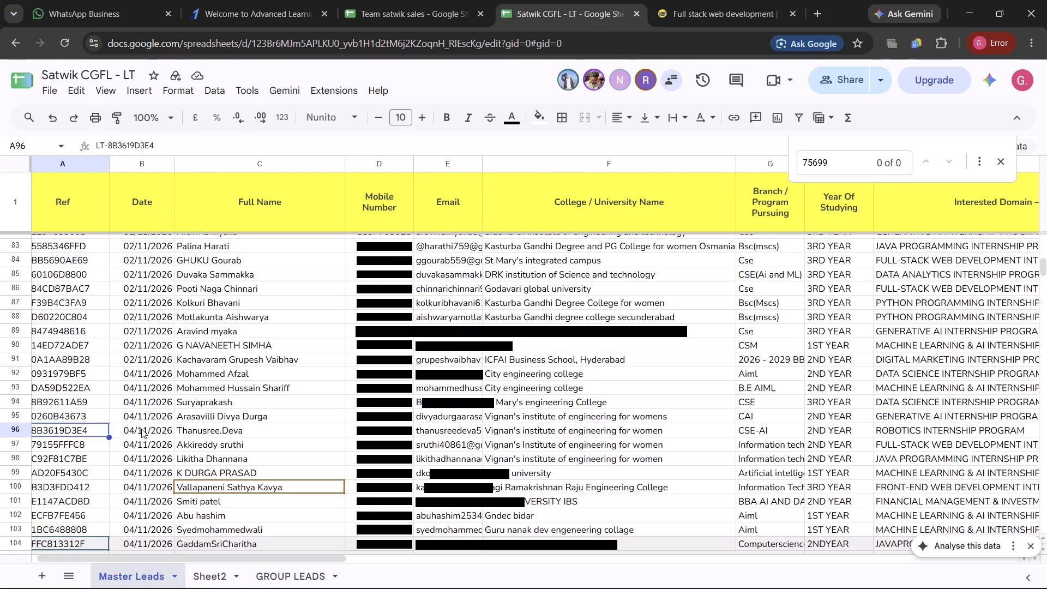
key(Left)
key(Left)
key(Left)
key(Left)
key(Left)
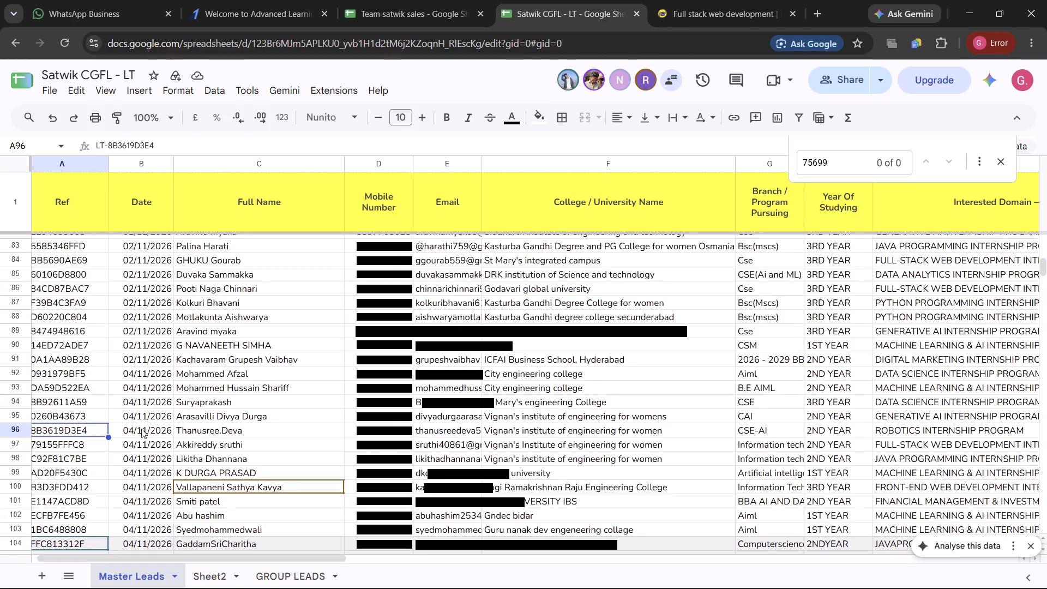
scroll(230, 358, right, 3)
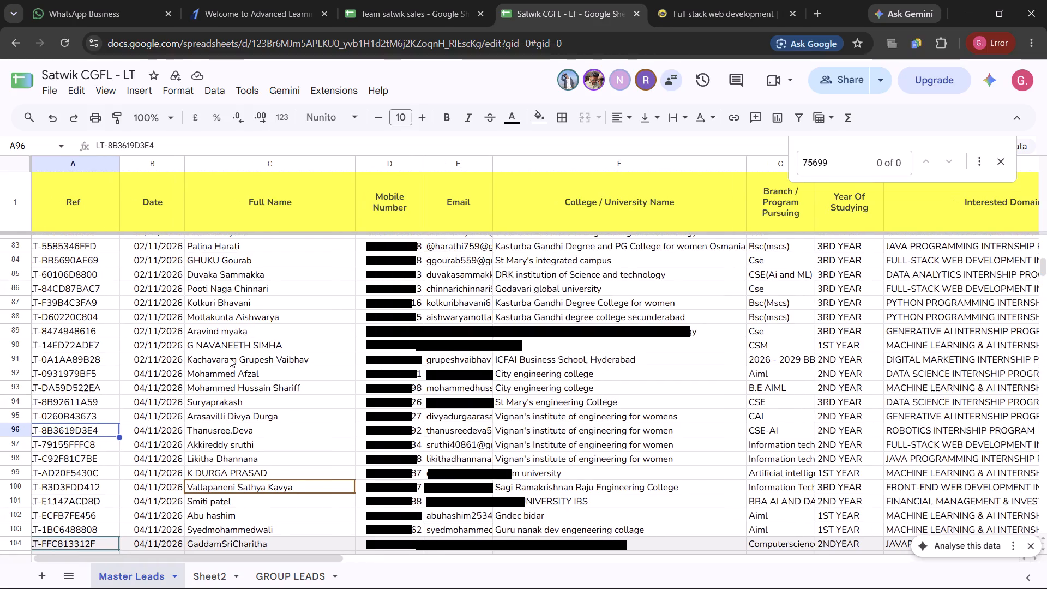
key(Right)
key(Right)
key(Right)
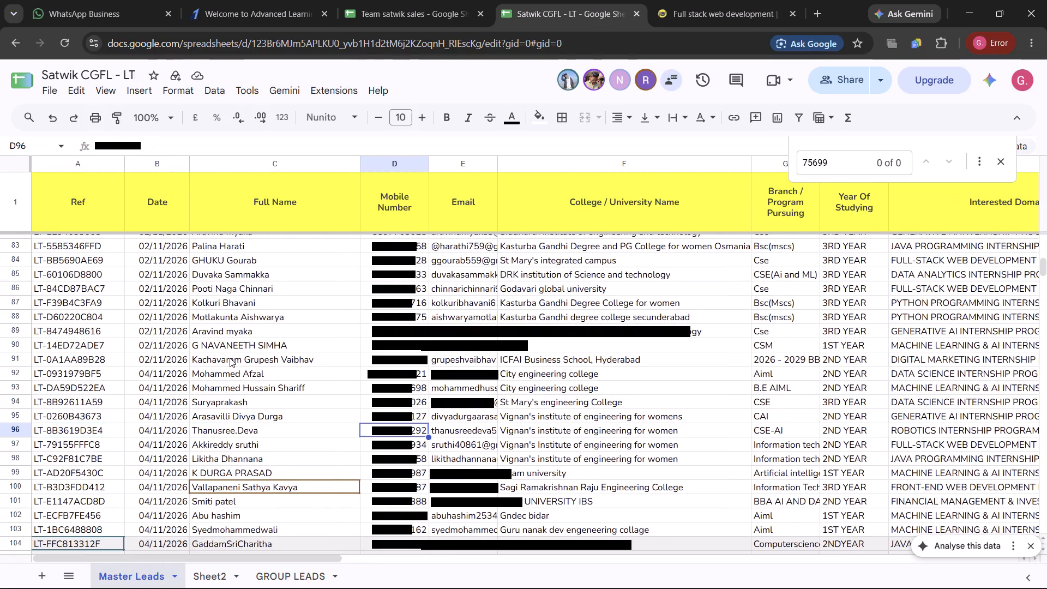
key(Up)
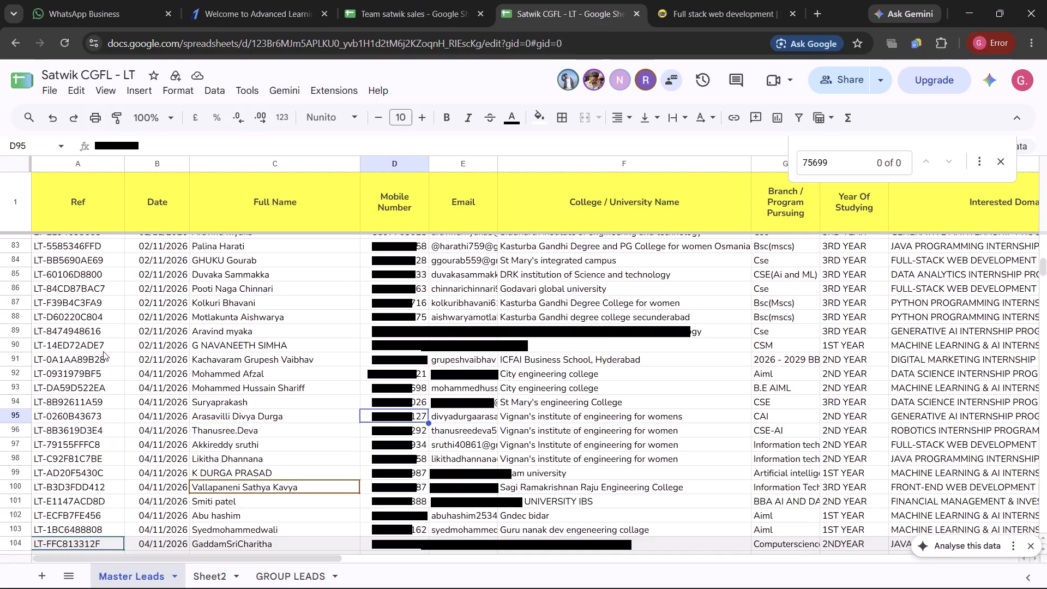
Fill the entire rows 92 to 95 of Master Leads, the leads assigned to Vamsi, with light magenta.
drag(23, 417, 22, 413)
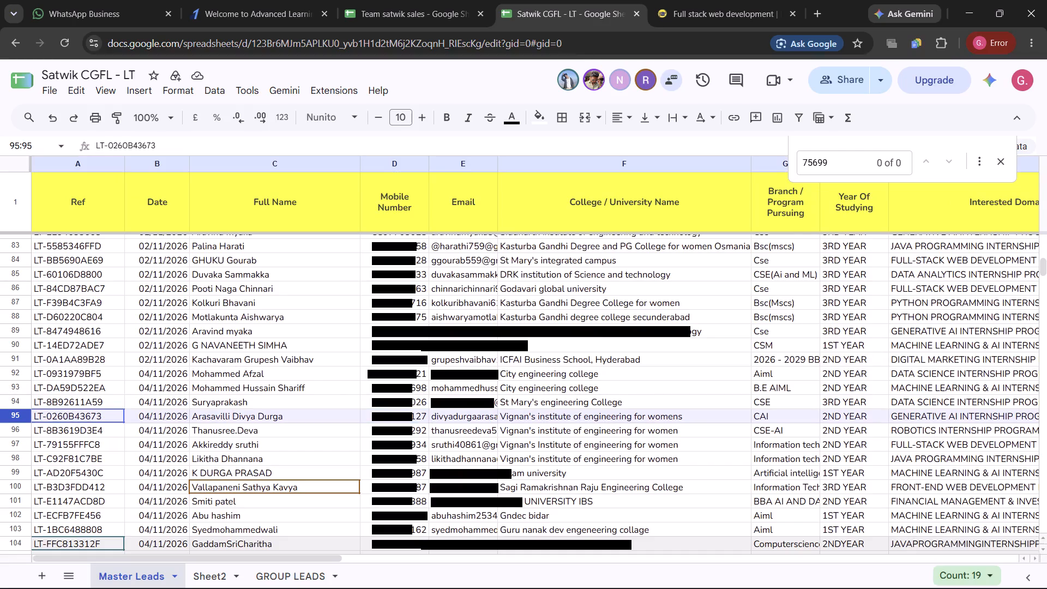
drag(22, 413, 20, 375)
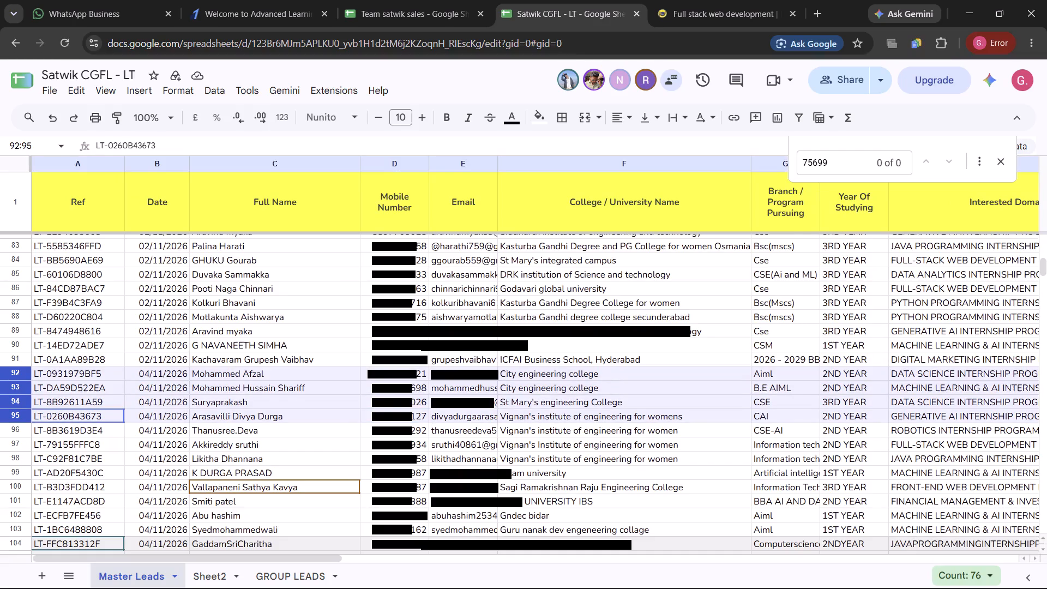
drag(20, 375, 18, 374)
scroll(18, 374, left, 7)
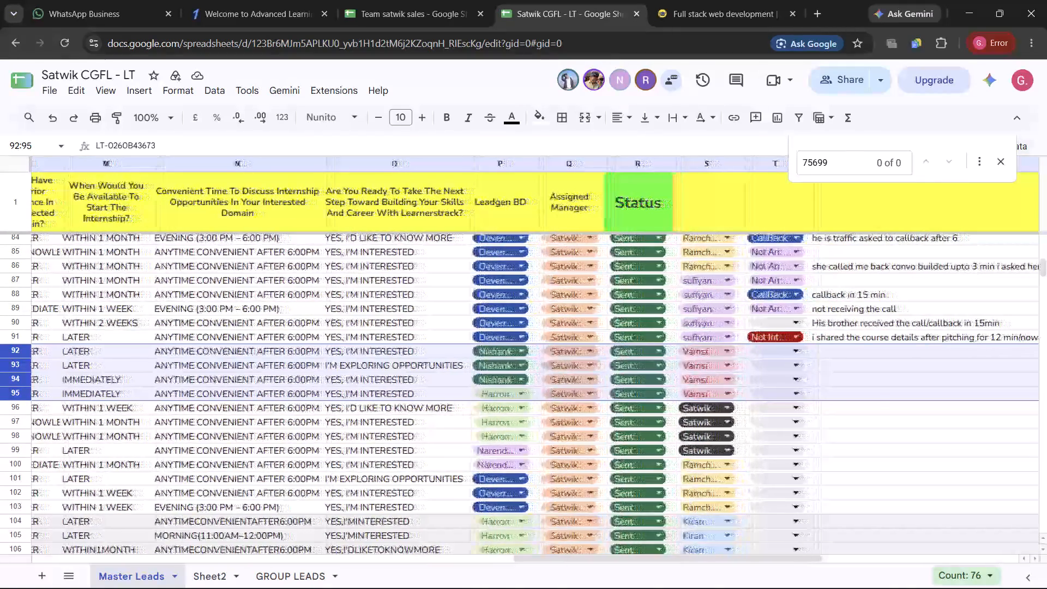
scroll(18, 374, right, 6)
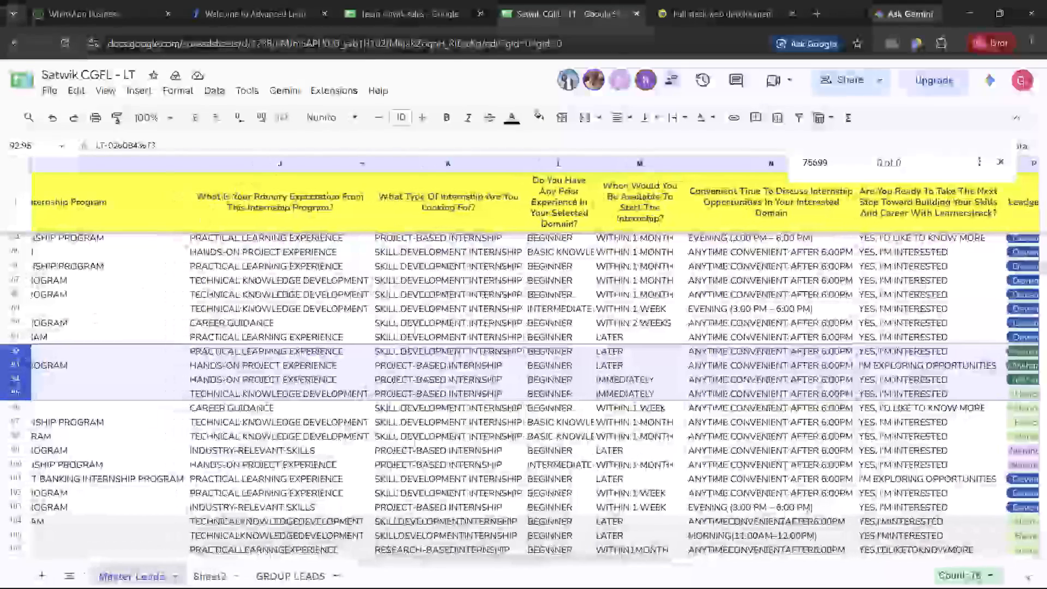
click(539, 110)
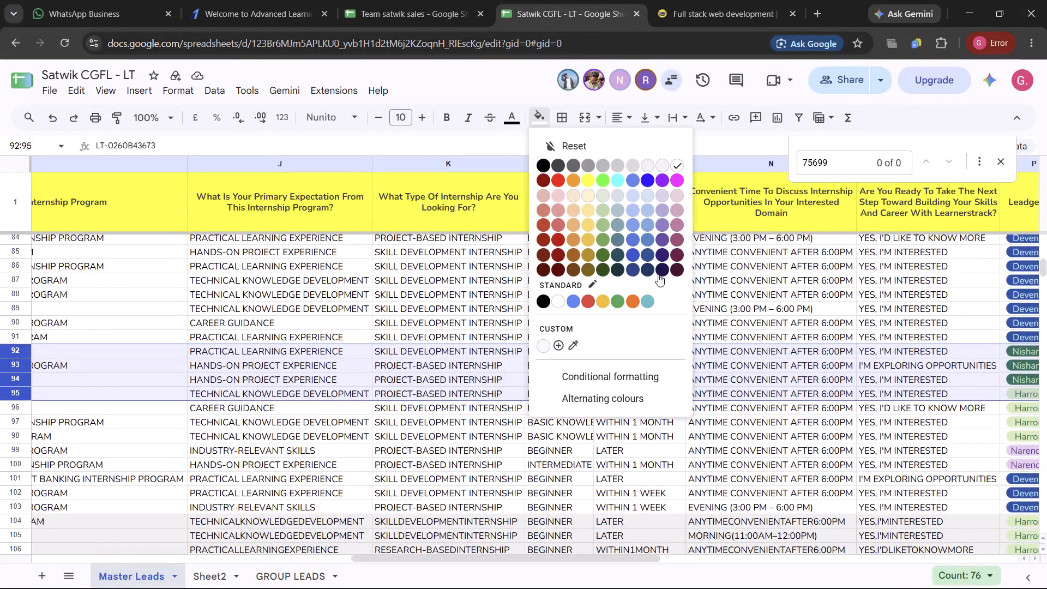
click(677, 204)
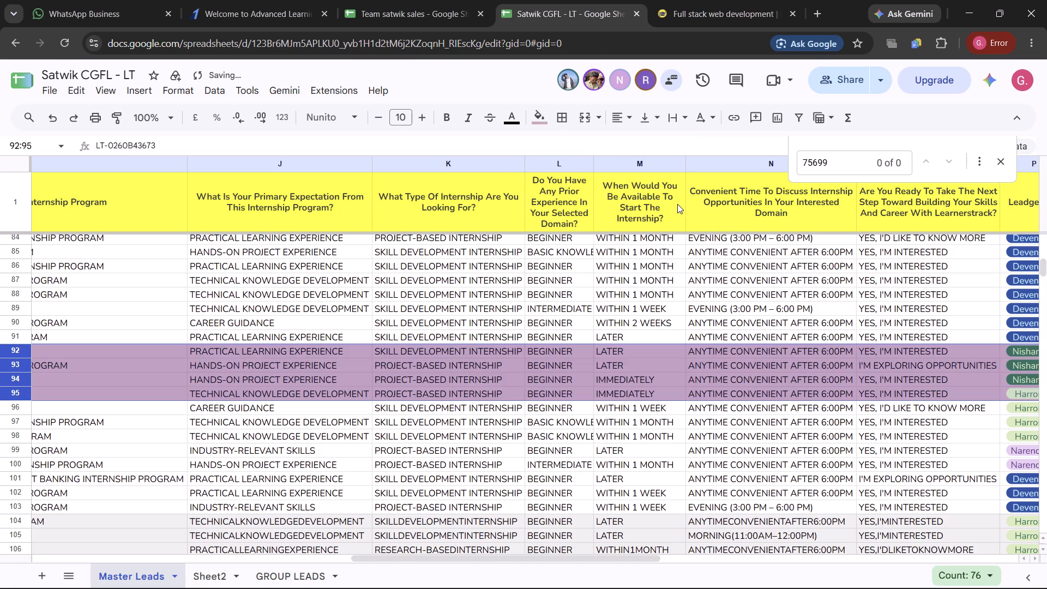
click(694, 130)
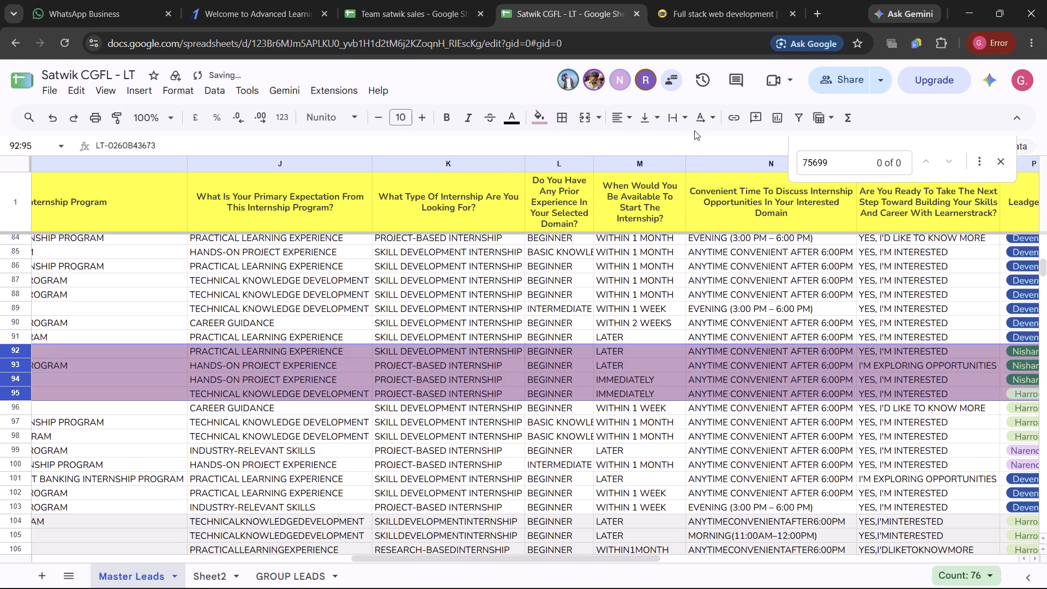
click(681, 134)
click(219, 145)
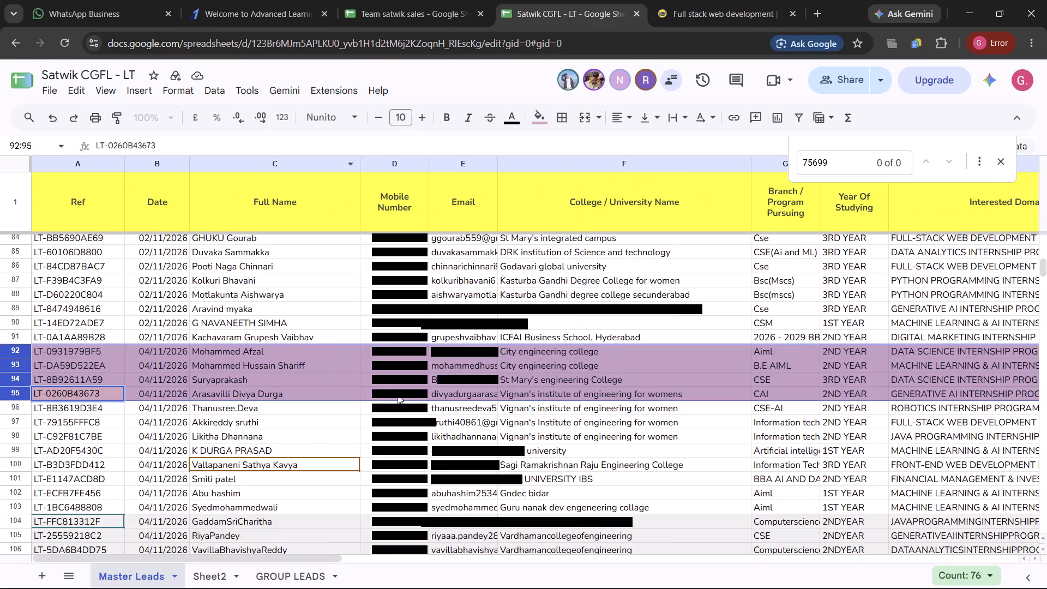
Check the highlighted leads in rows 92 to 95 across their contact details, internship answers, assigned team member and call status.
click(398, 396)
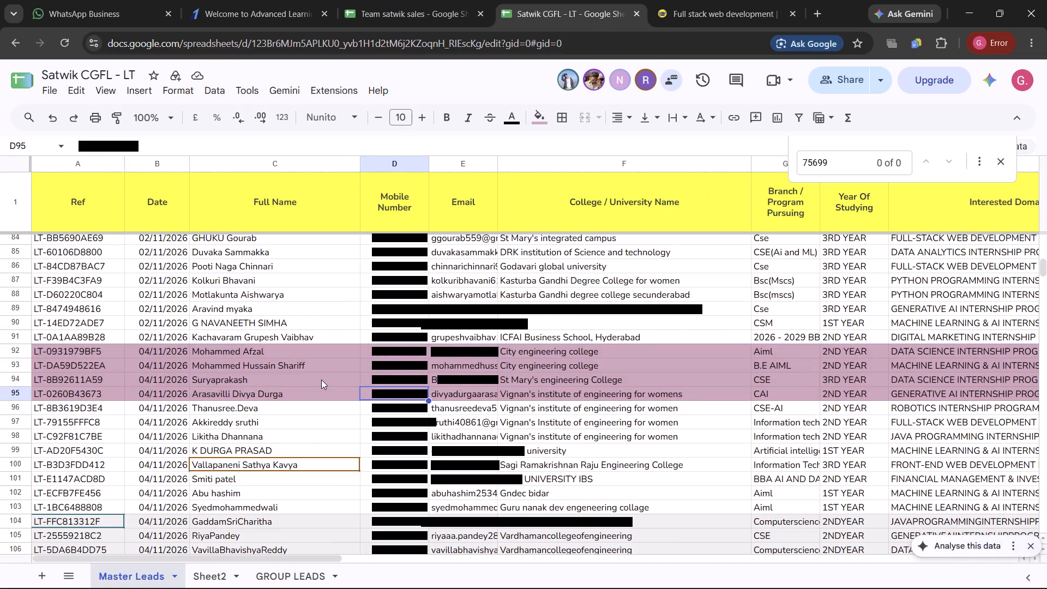
click(239, 389)
scroll(239, 389, left, 3)
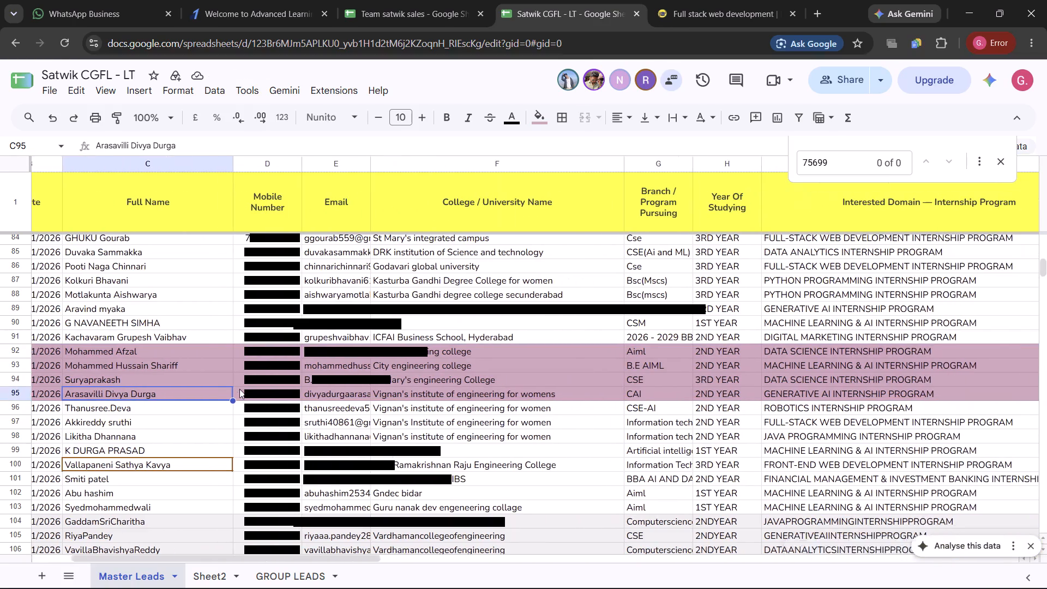
scroll(239, 389, left, 4)
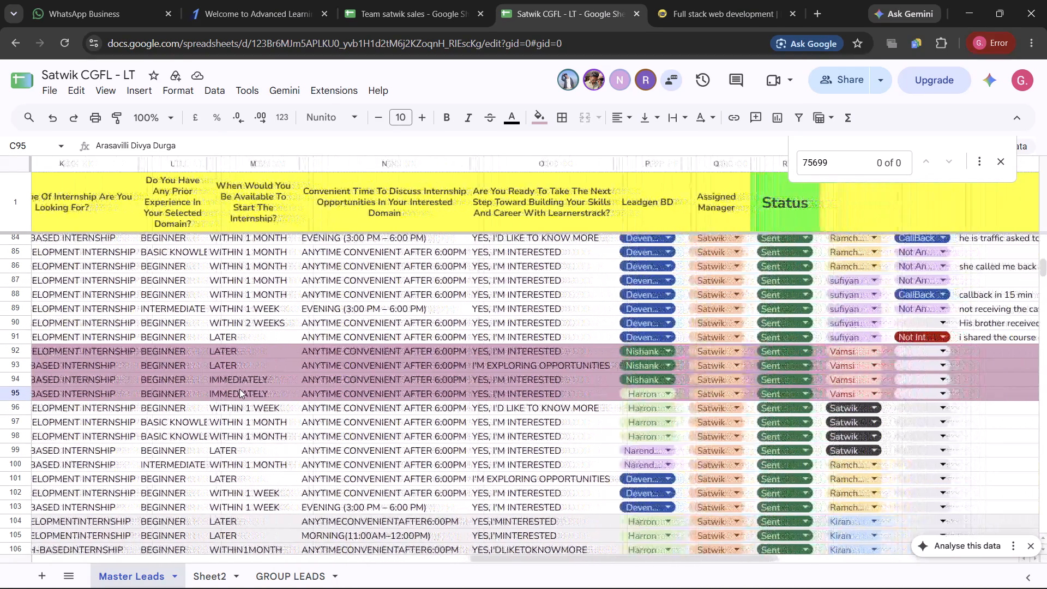
scroll(239, 389, right, 5)
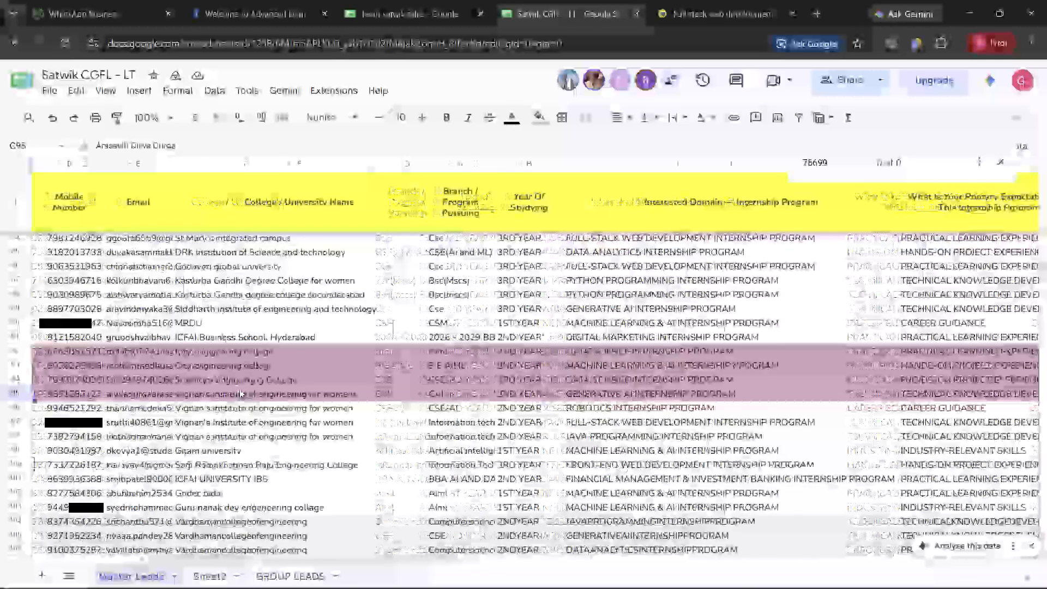
scroll(239, 389, right, 2)
Set the row 95 lead's call status to Not Answering.
click(239, 389)
key(Right)
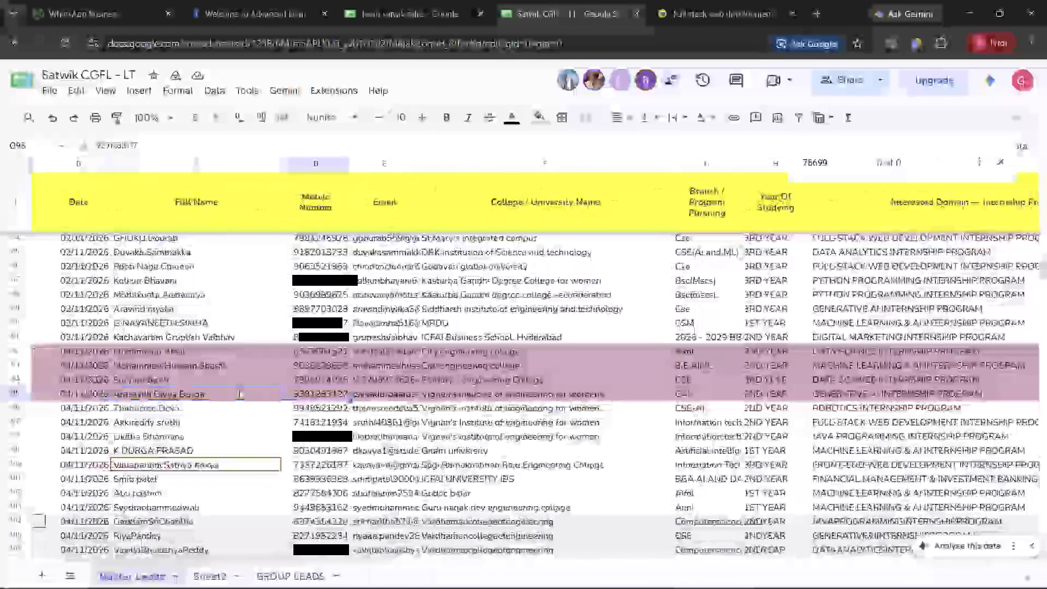
key(Up)
key(Down)
key(Right)
key(Right)
key(Right)
key(Right)
key(Right)
key(Right)
key(Right)
key(Right)
key(Right)
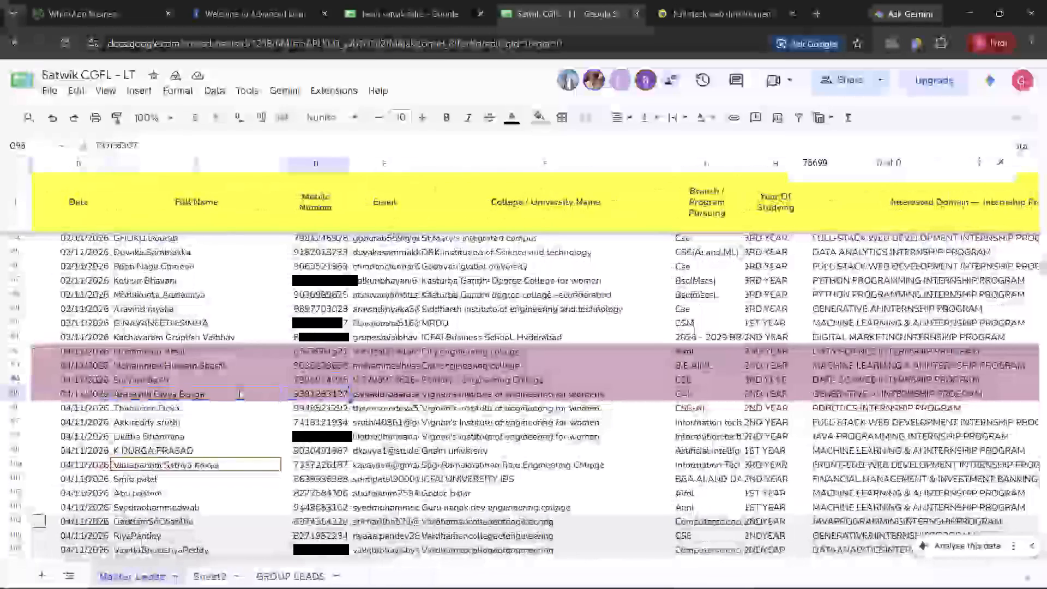
key(Right)
key(Right)
key(Right)
key(Right)
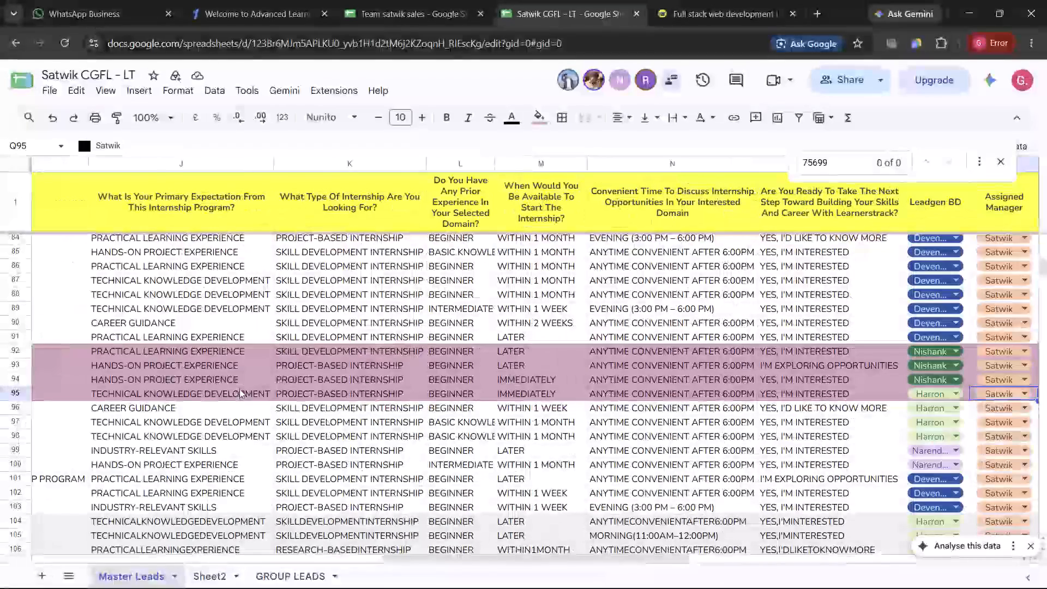
key(Right)
key(Right)
key(Right)
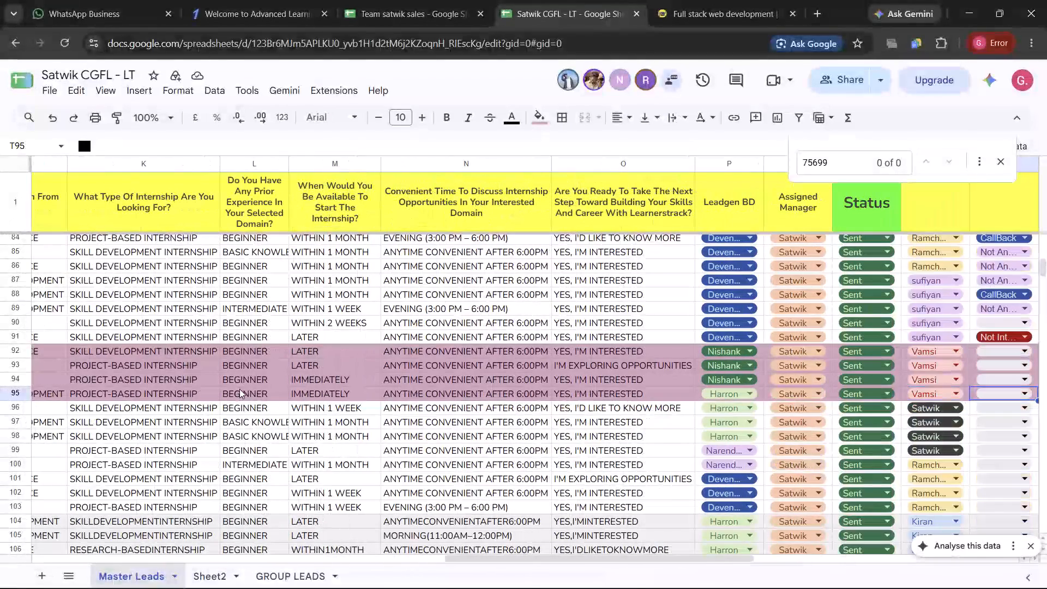
text(not)
key(Down)
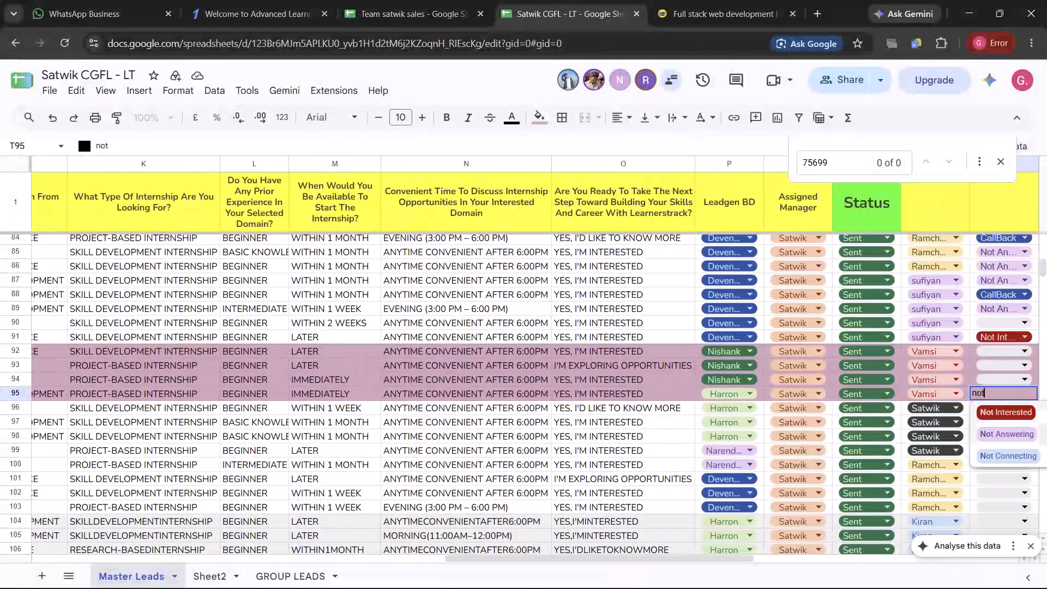
key(Return)
Examine the row 94 lead's details from the call status back through the internship answers and domain to the branch.
key(Up)
key(Up)
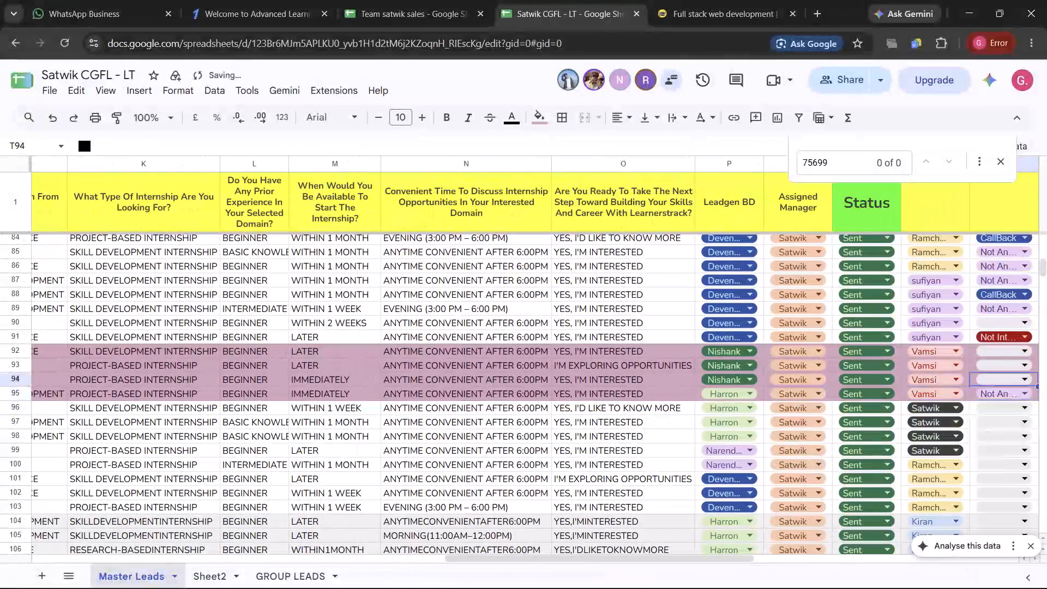
key(Left)
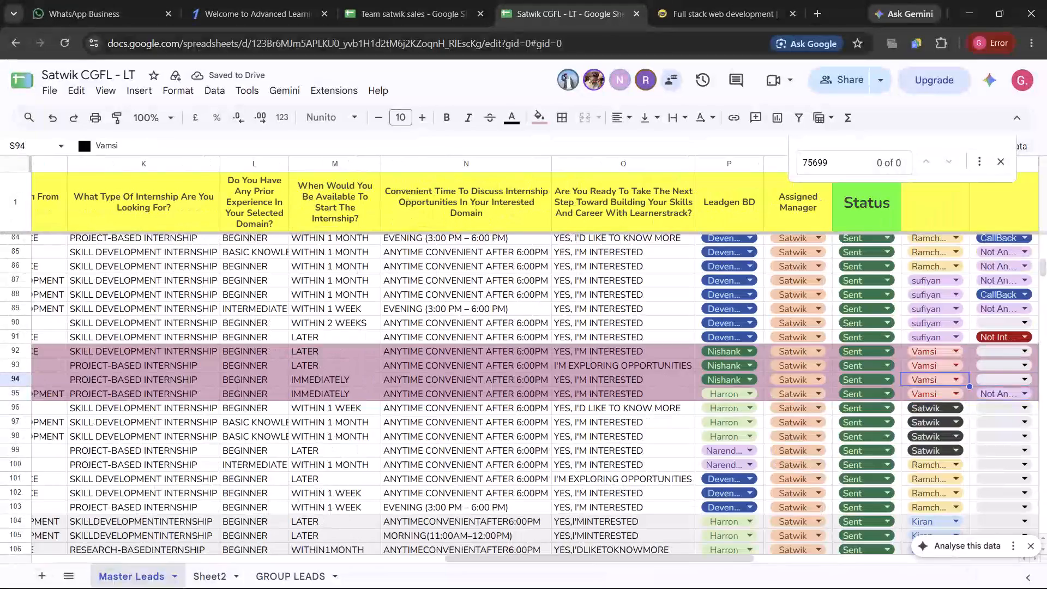
key(Left)
key(Left)
key(Left)
key(Left)
key(Left)
key(Left)
key(Left)
key(Left)
key(Left)
key(Left)
key(Left)
key(Left)
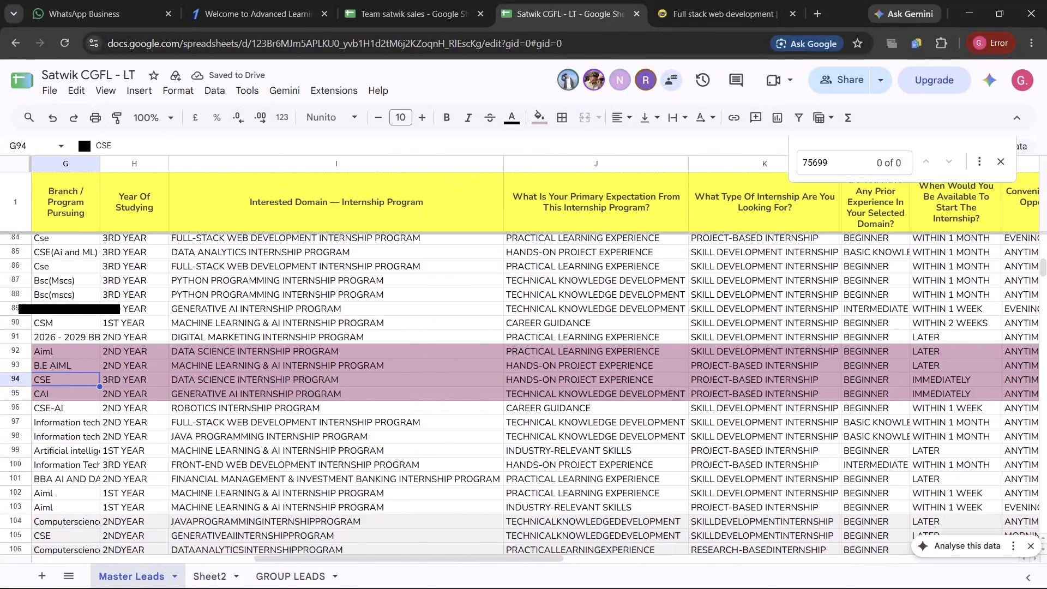
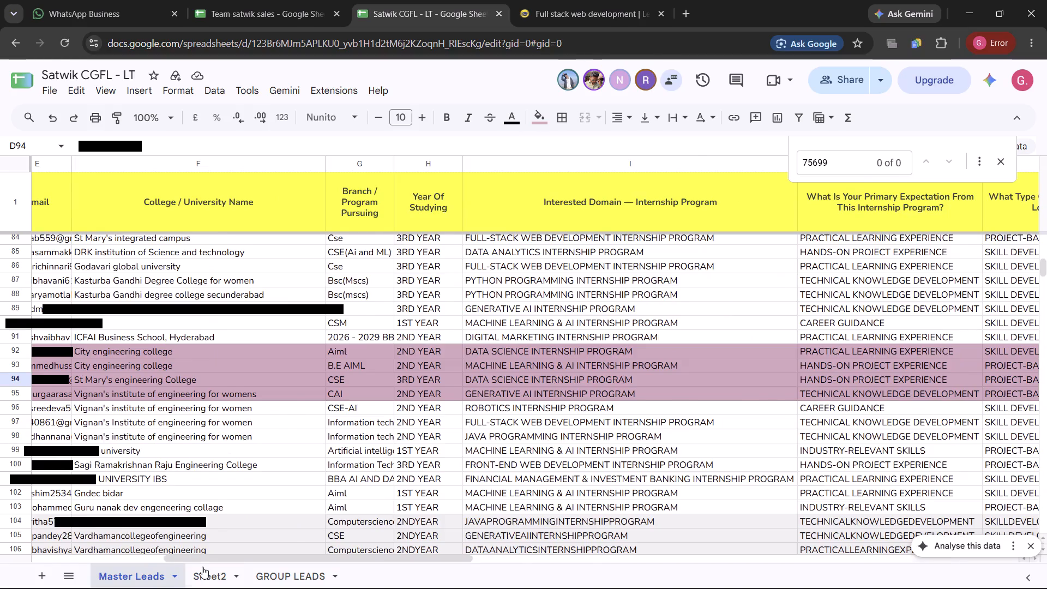
Look through the assigned leads and their call statuses on Sheet2 to find Vamsi's callback leads.
click(202, 567)
scroll(501, 363, left, 5)
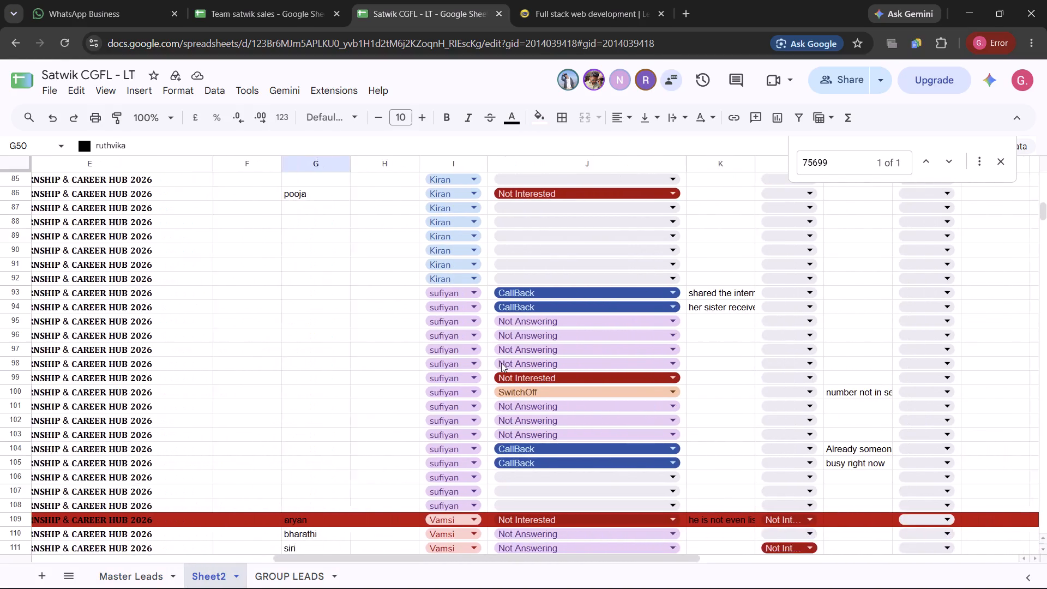
scroll(677, 347, down, 4)
scroll(677, 347, up, 1)
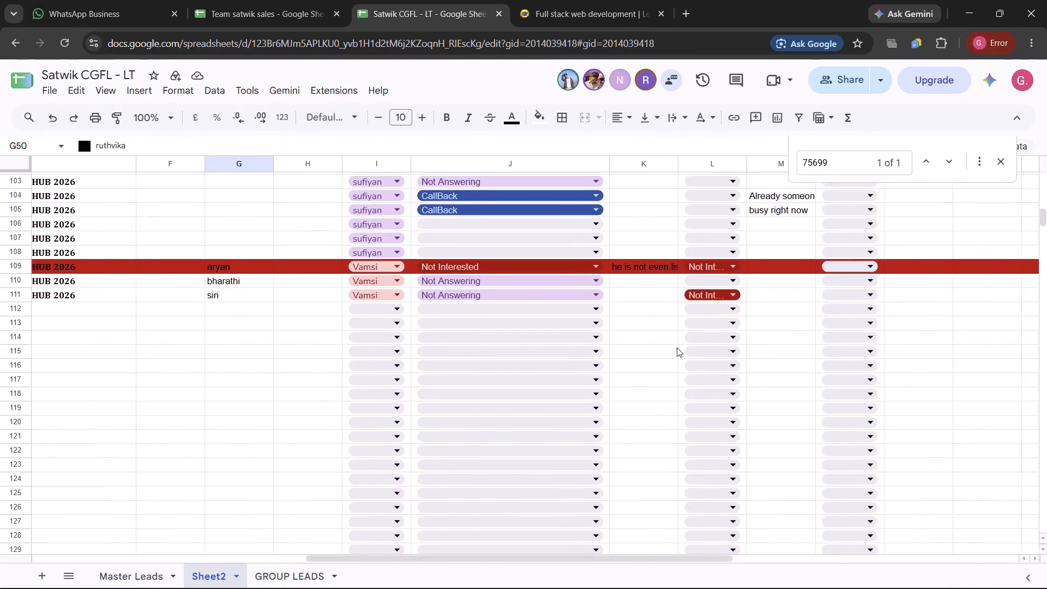
scroll(677, 347, up, 6)
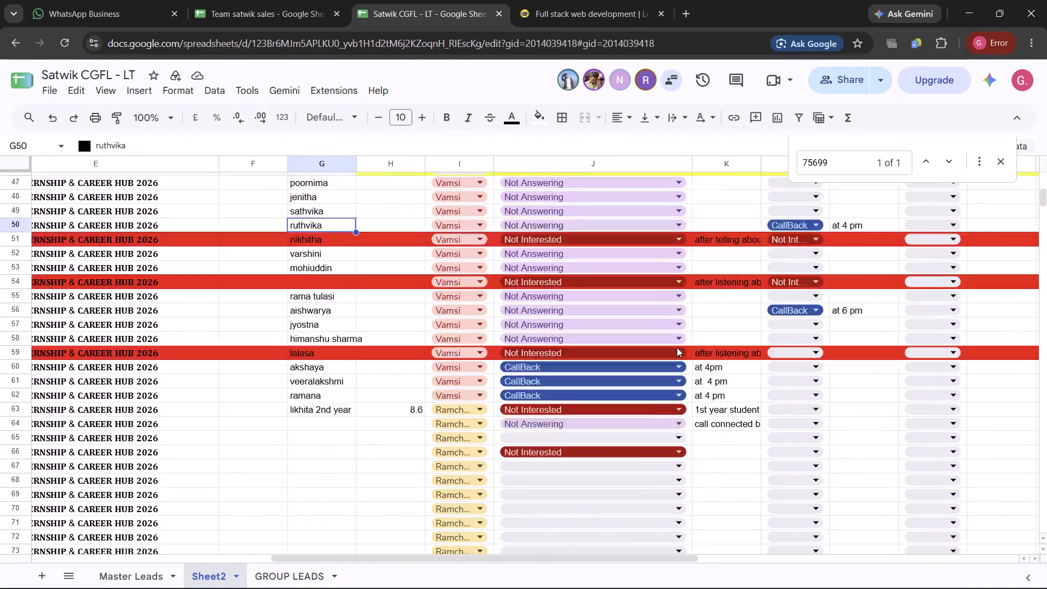
scroll(677, 347, up, 1)
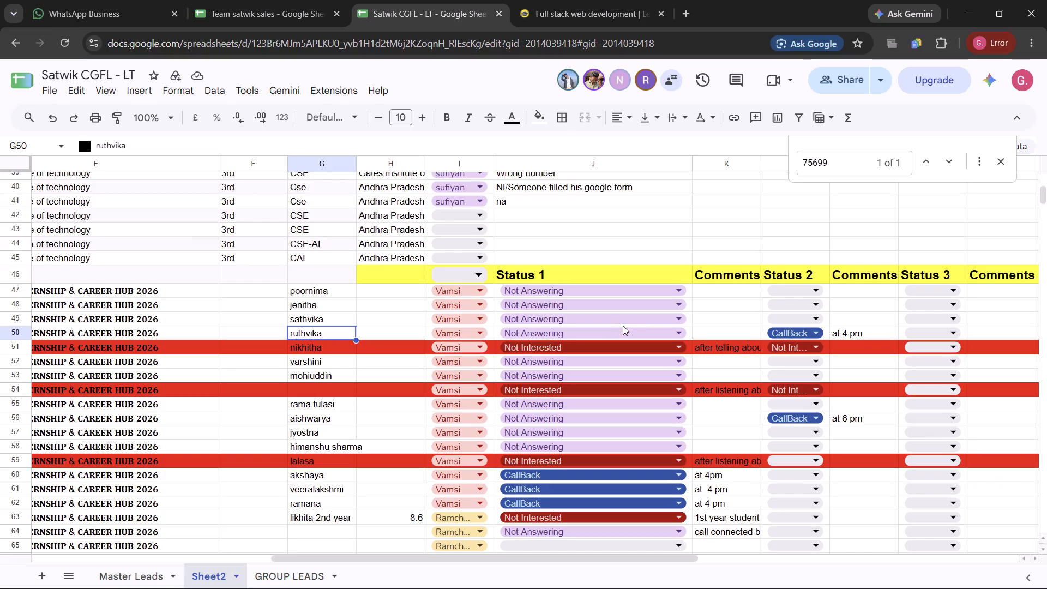
Look up the contact number of Vamsi's row 50 lead on Sheet2.
click(732, 337)
key(Left)
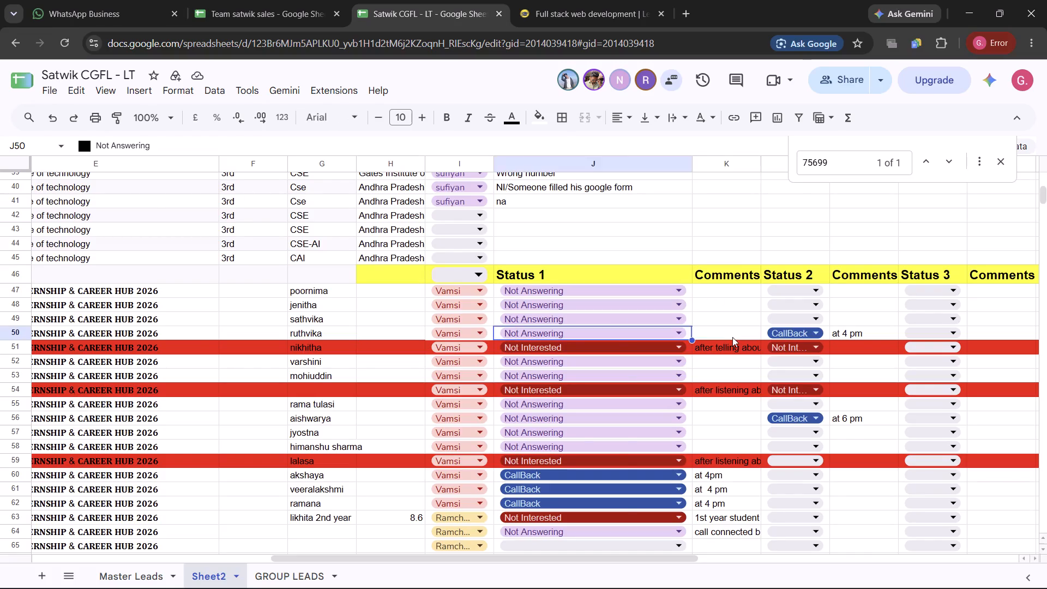
key(Left)
key(Left)
key(Left)
key(Left)
key(Left)
key(Left)
key(Left)
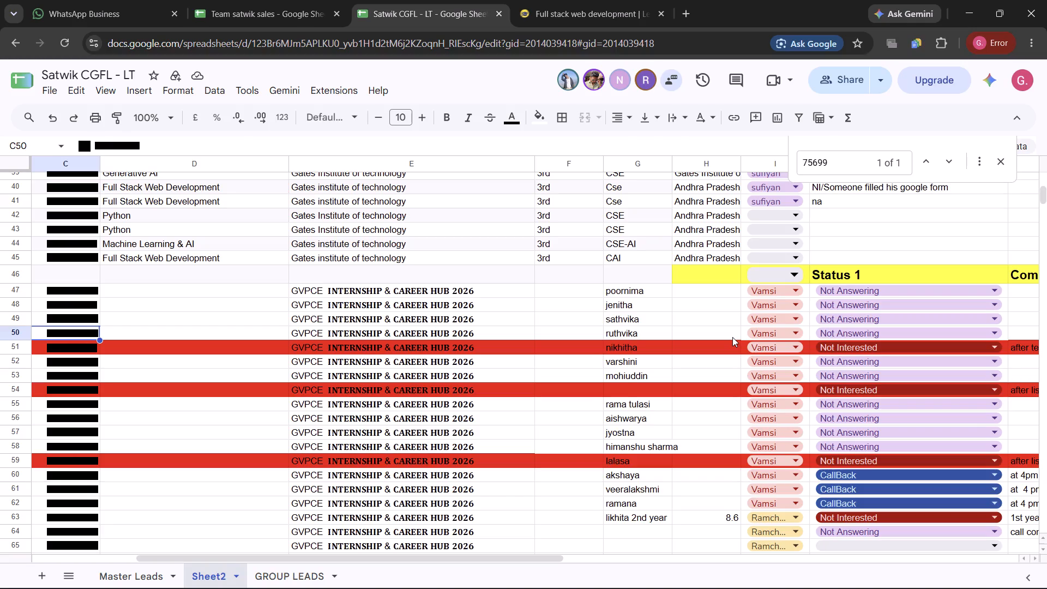
Set Status 3 of the row 50 lead on Sheet2 to Not Answering.
key(Right)
key(Right)
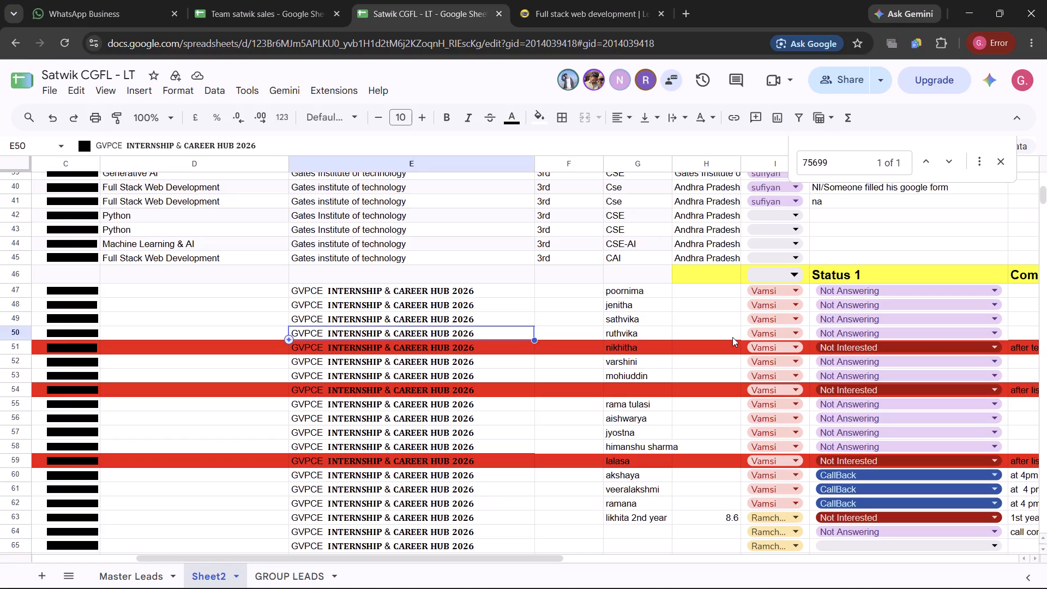
key(Right)
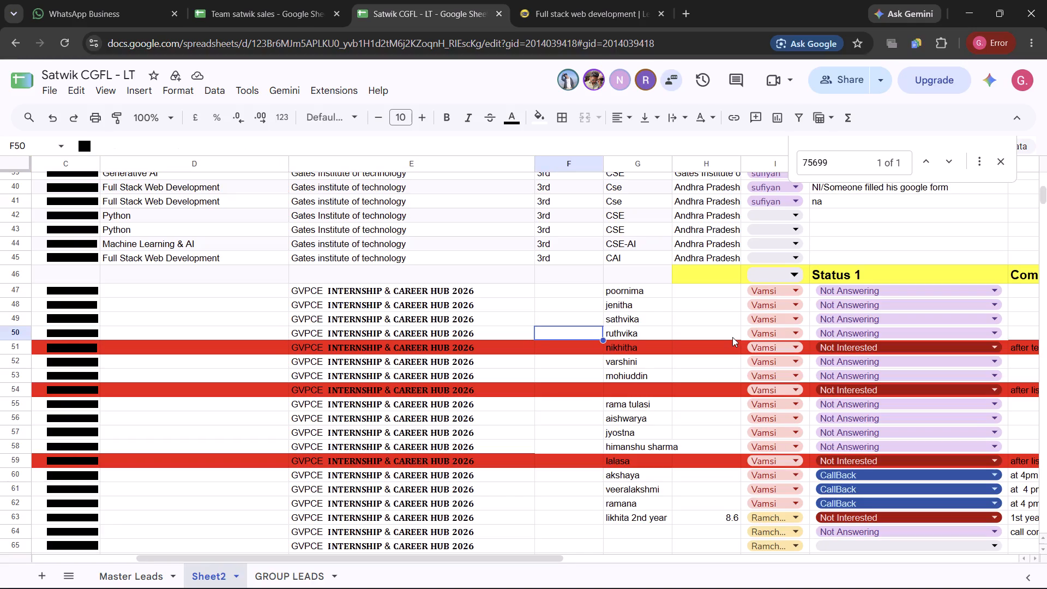
key(Right)
key(Right)
key(Right)
key(Right)
key(Right)
key(Right)
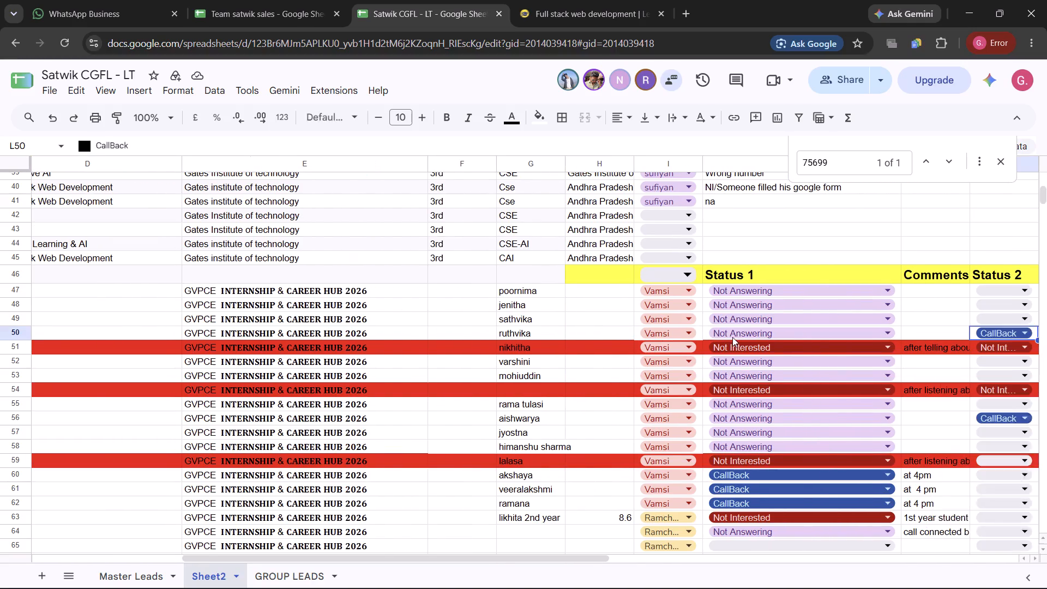
key(Right)
key(Right)
key(Right)
key(Left)
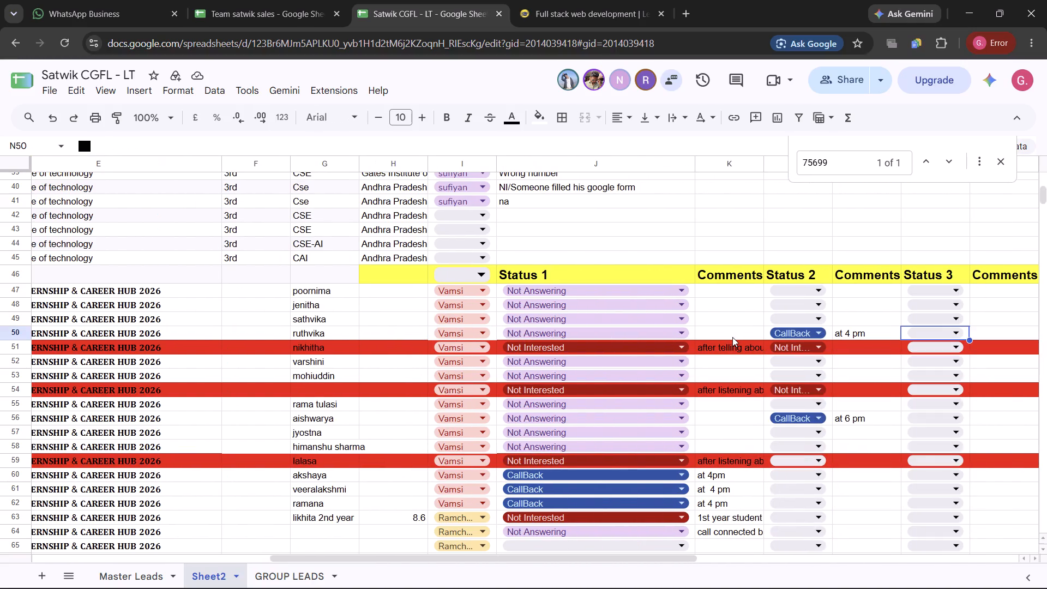
text(no)
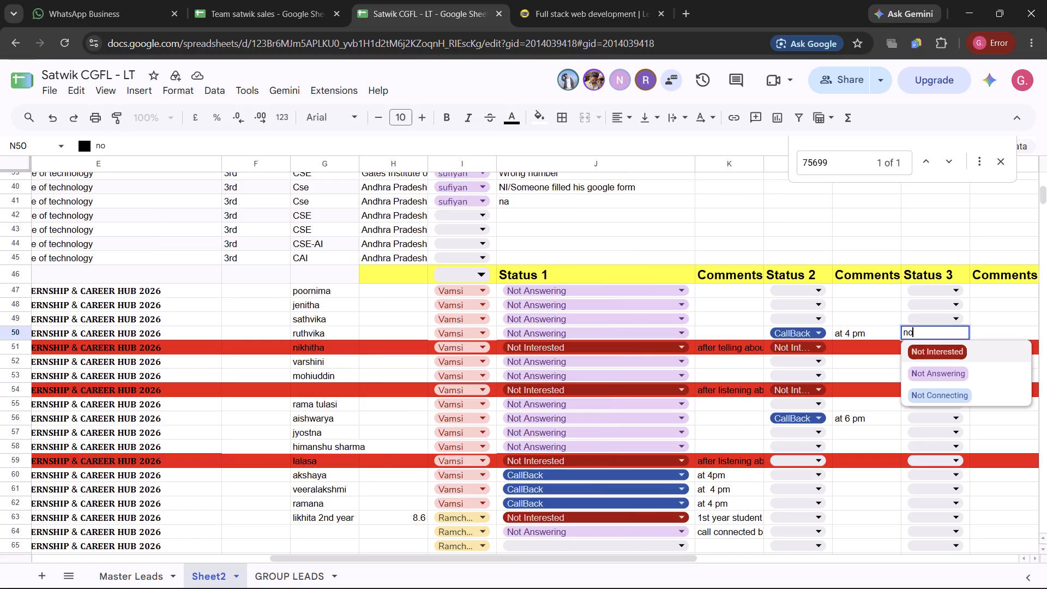
key(Down)
key(Return)
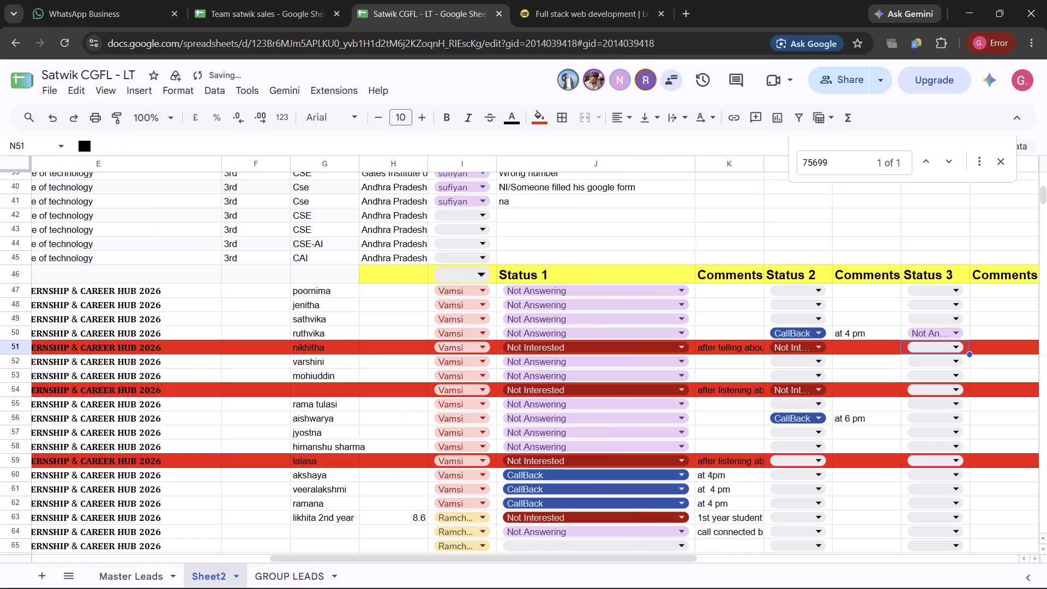
Enter "call decling" in the Comments cell beside Status 3 for the row 50 lead.
key(Up)
key(Right)
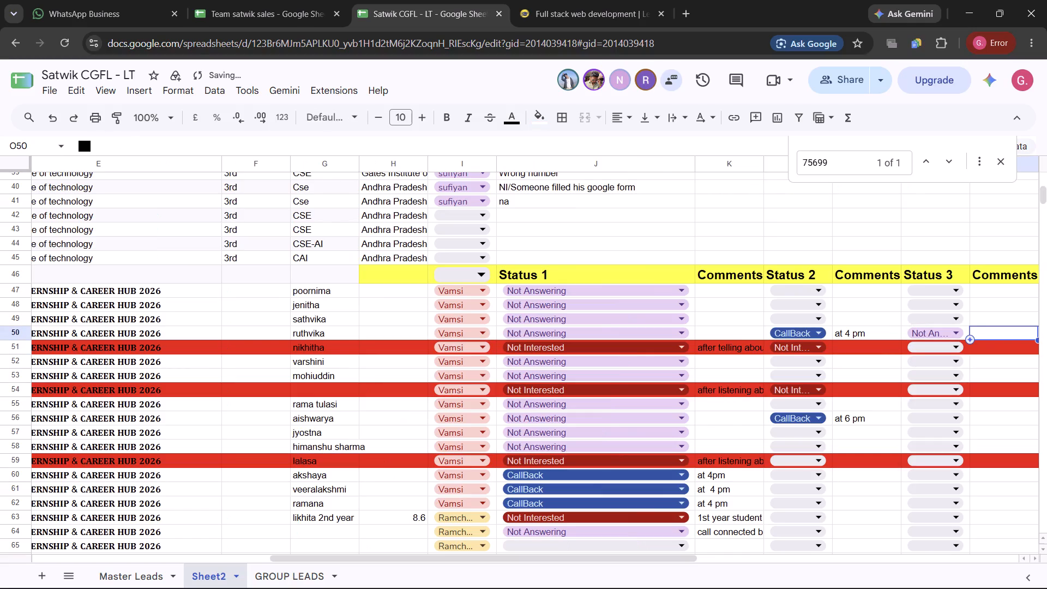
text(call cut)
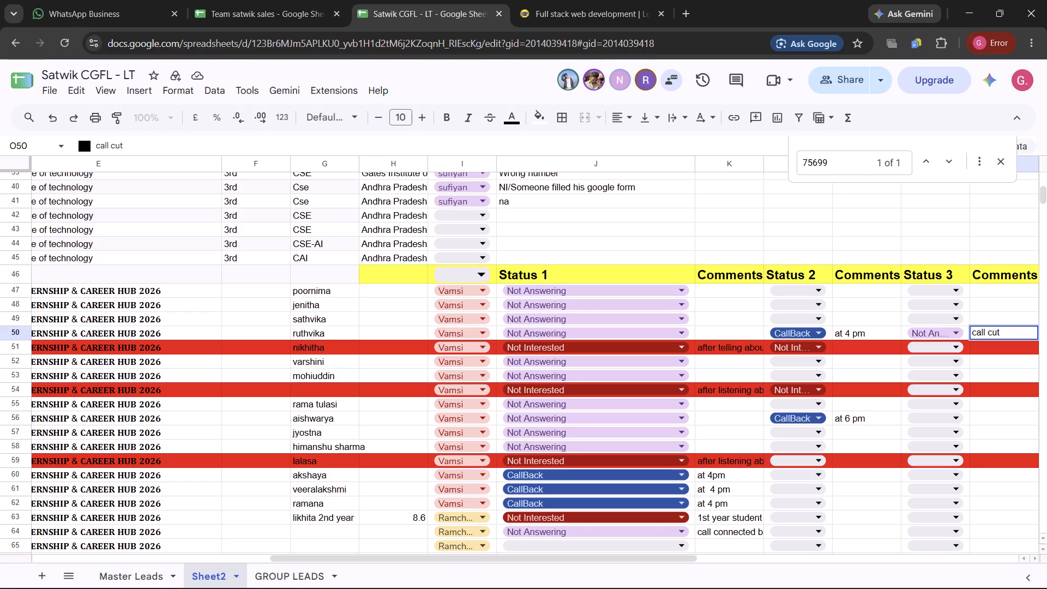
key(BackSpace)
key(BackSpace)
key(BackSpace)
key(BackSpace)
key(BackSpace)
key(BackSpace)
key(BackSpace)
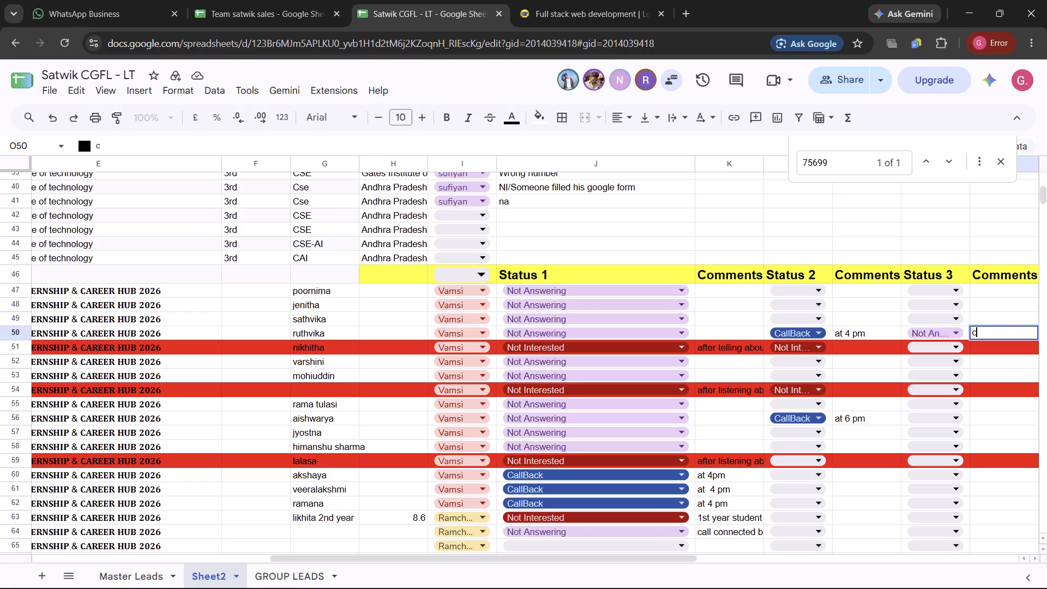
text(all i)
key(BackSpace)
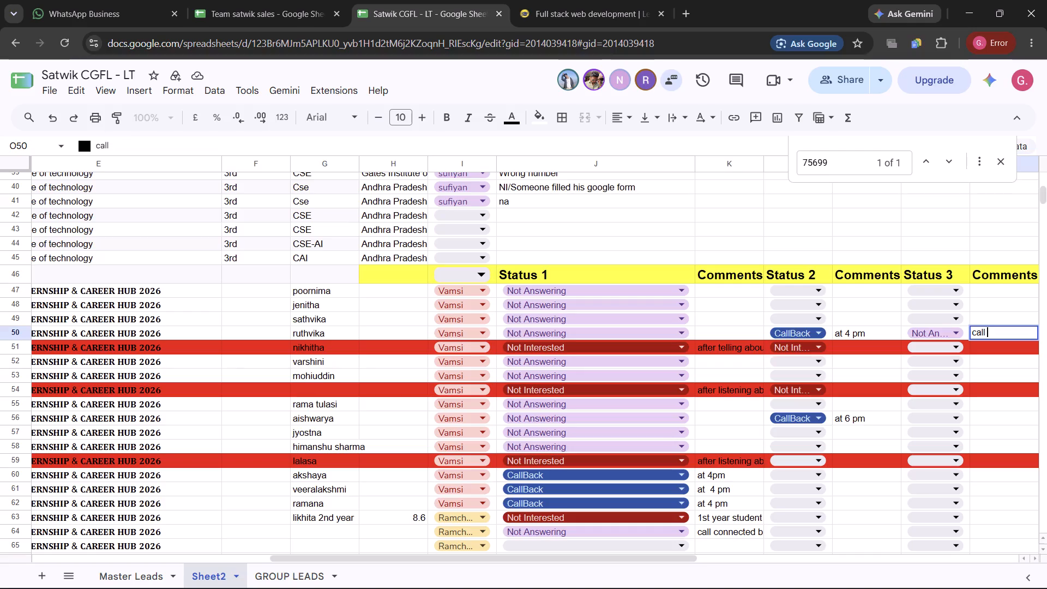
text(declini)
key(BackSpace)
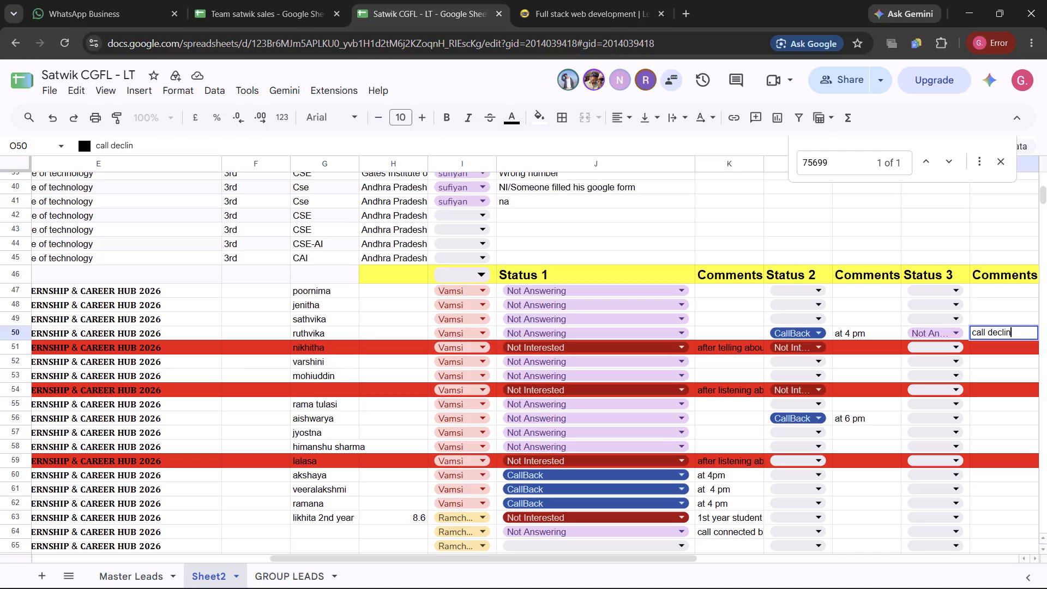
text(inhg)
key(space)
key(BackSpace)
key(BackSpace)
key(BackSpace)
key(BackSpace)
key(BackSpace)
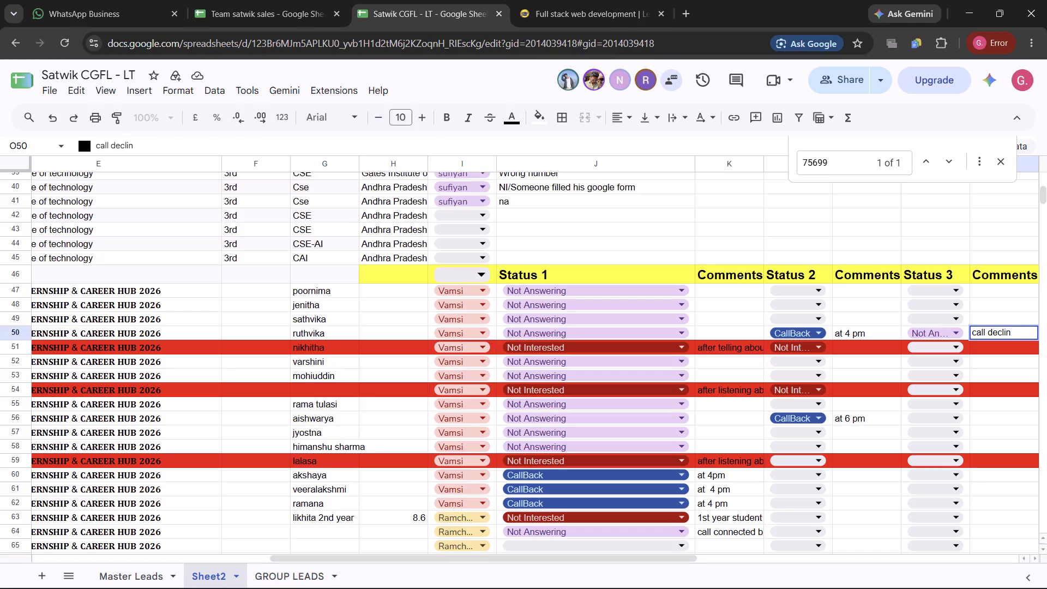
key(g)
key(Down)
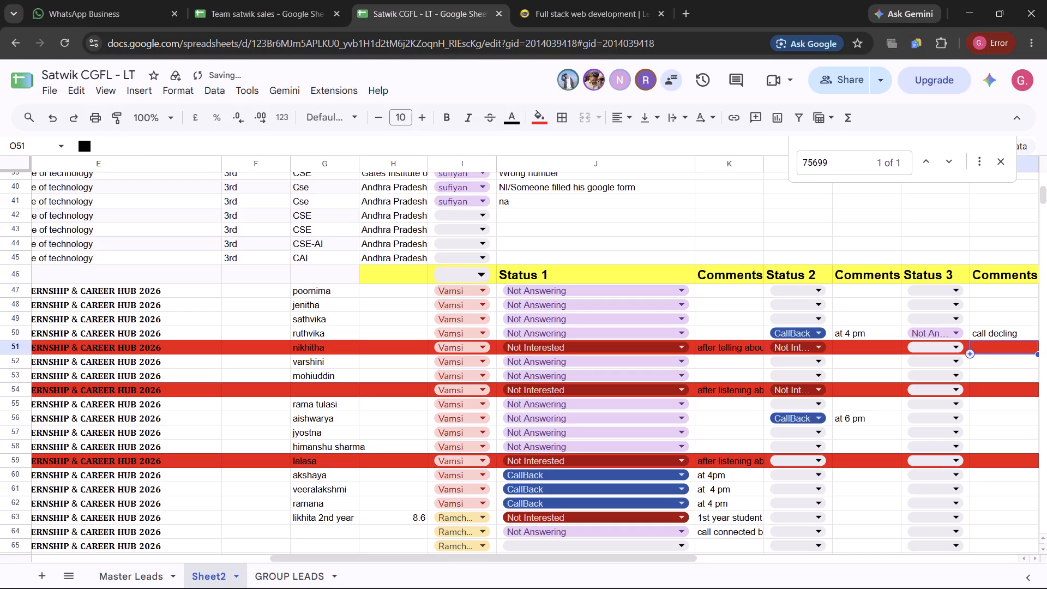
Look up the contact number of Vamsi's row 56 lead, the one marked CallBack at 6 pm.
key(Down)
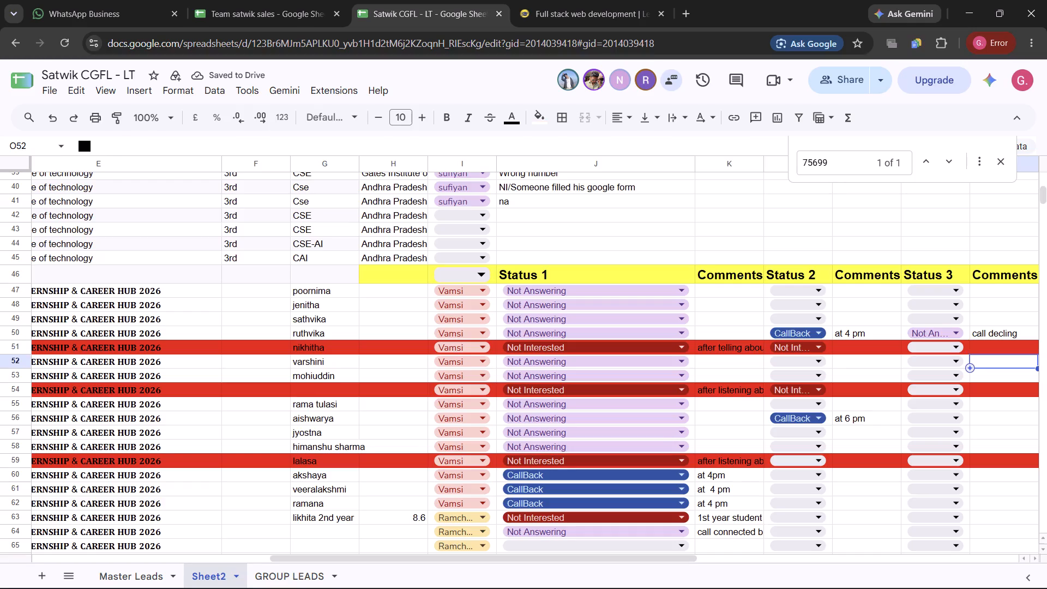
key(Down)
key(Down)
key(Down)
key(Down)
key(Left)
key(Left)
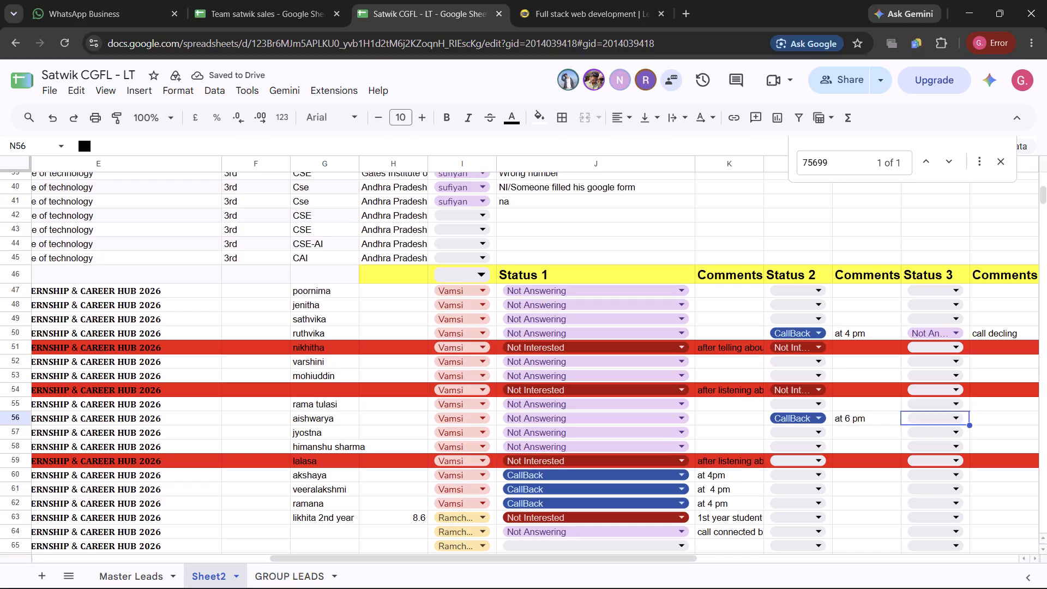
key(Left)
key(Left)
key(Left)
key(Left)
key(Left)
key(Left)
key(Left)
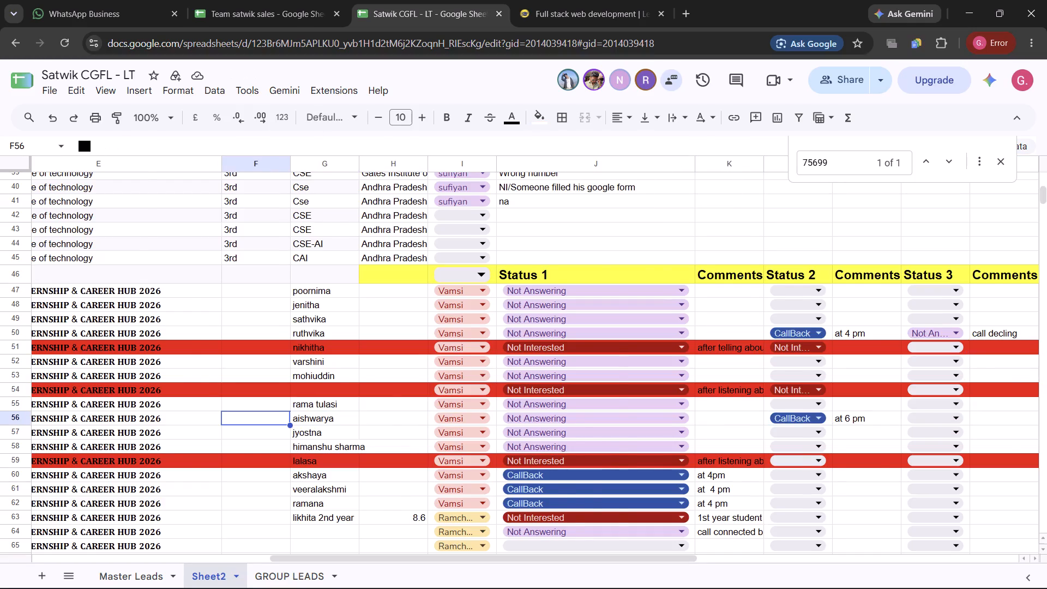
key(Left)
key(Left)
key(Left)
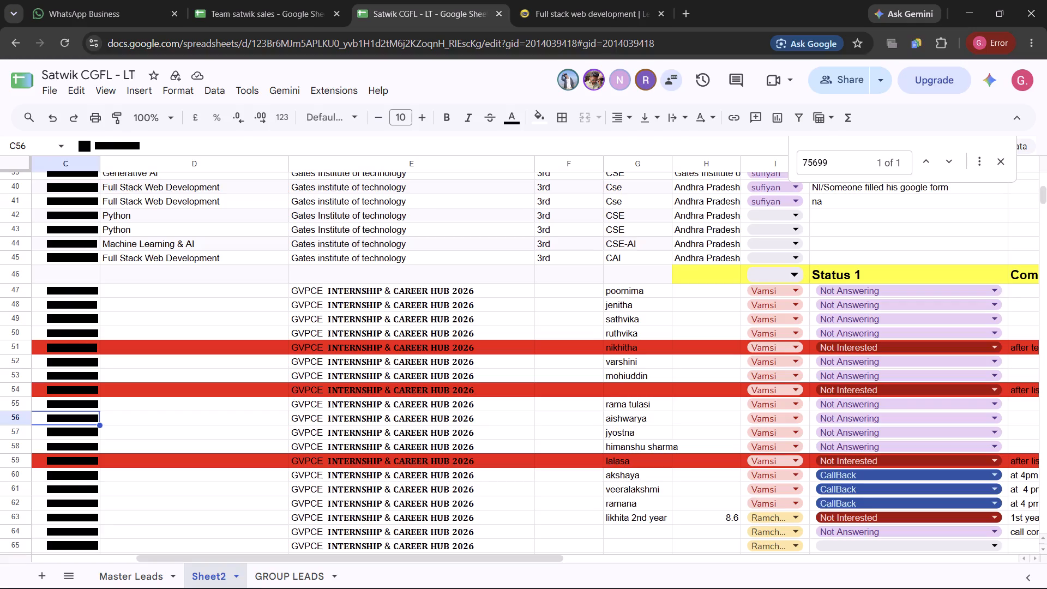
Set Status 3 of the row 56 lead on Sheet2 to Not Answering.
key(Right)
key(Right)
key(Right)
key(Right)
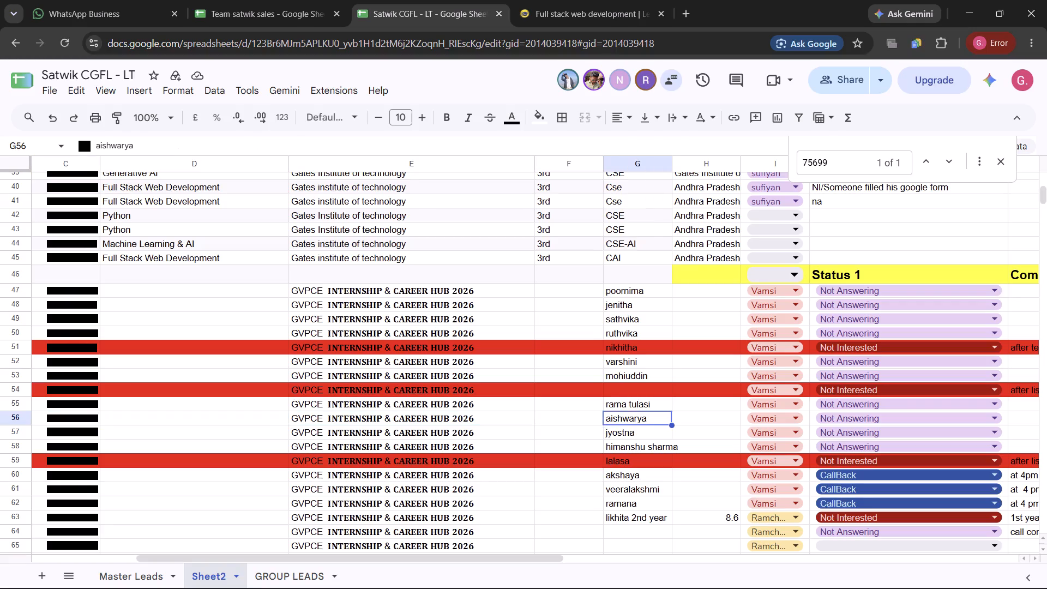
key(Right)
key(Right)
key(Right)
key(Right)
key(Right)
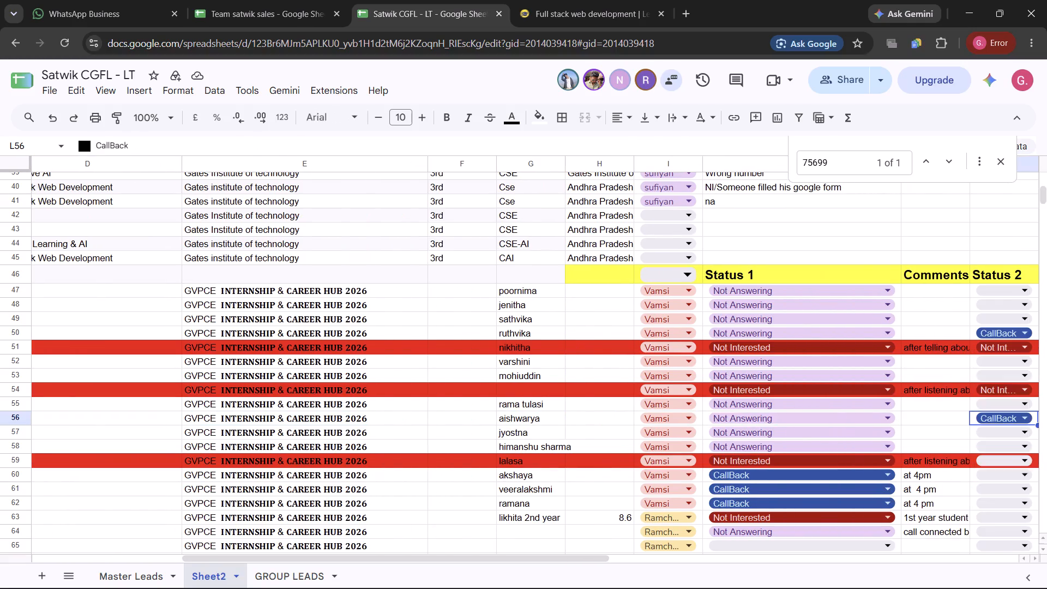
key(Right)
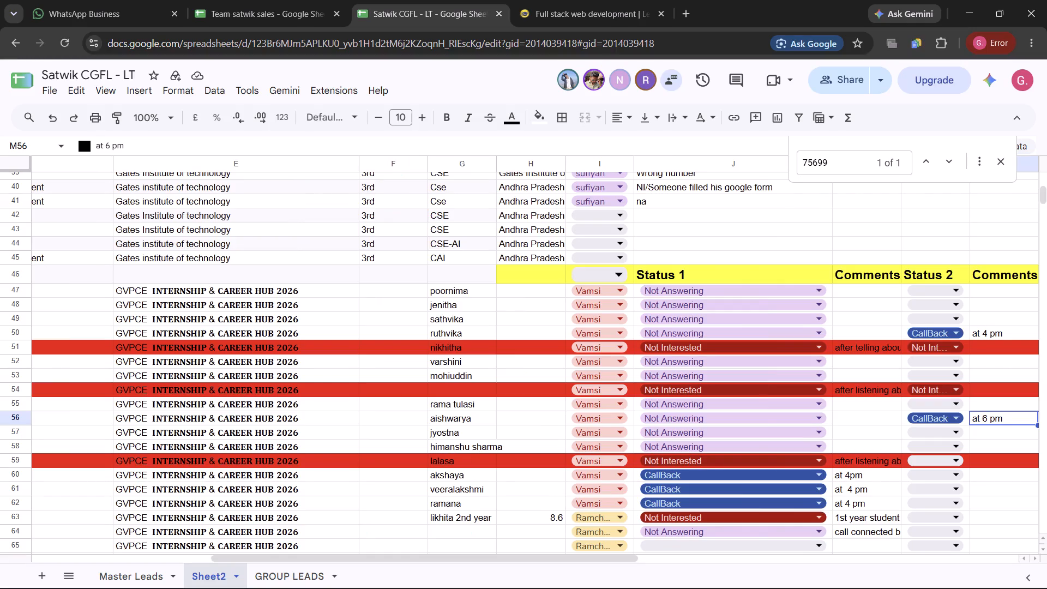
key(Right)
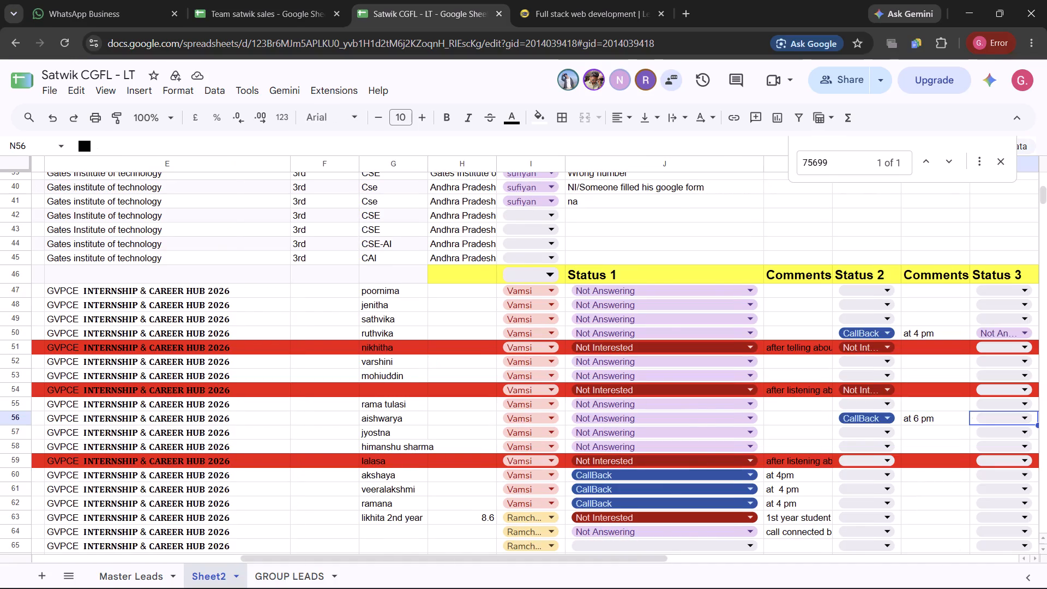
text(not)
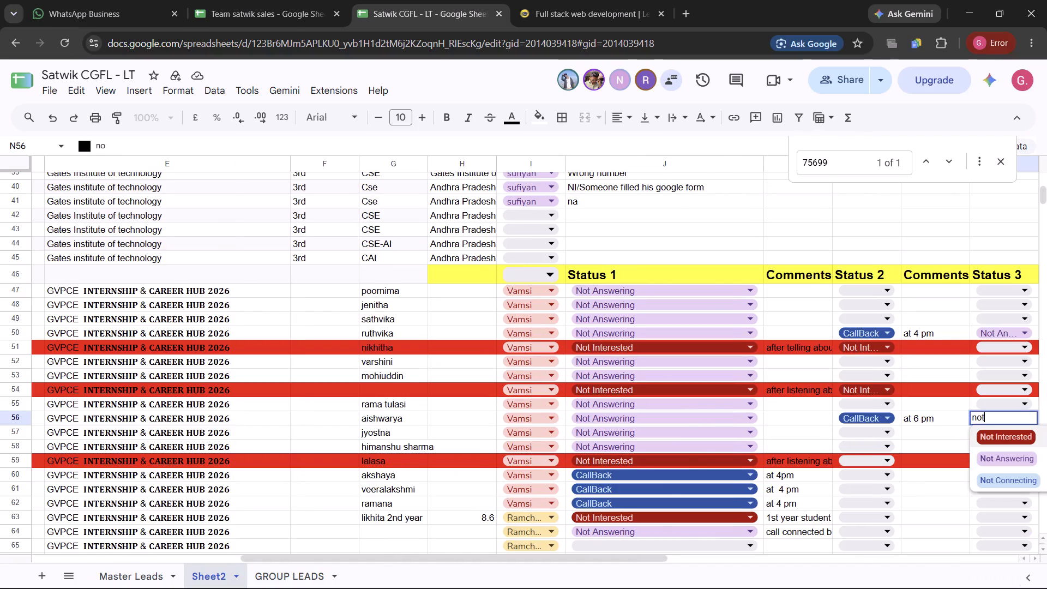
key(Down)
key(Down)
key(Down)
key(Up)
key(Up)
key(Return)
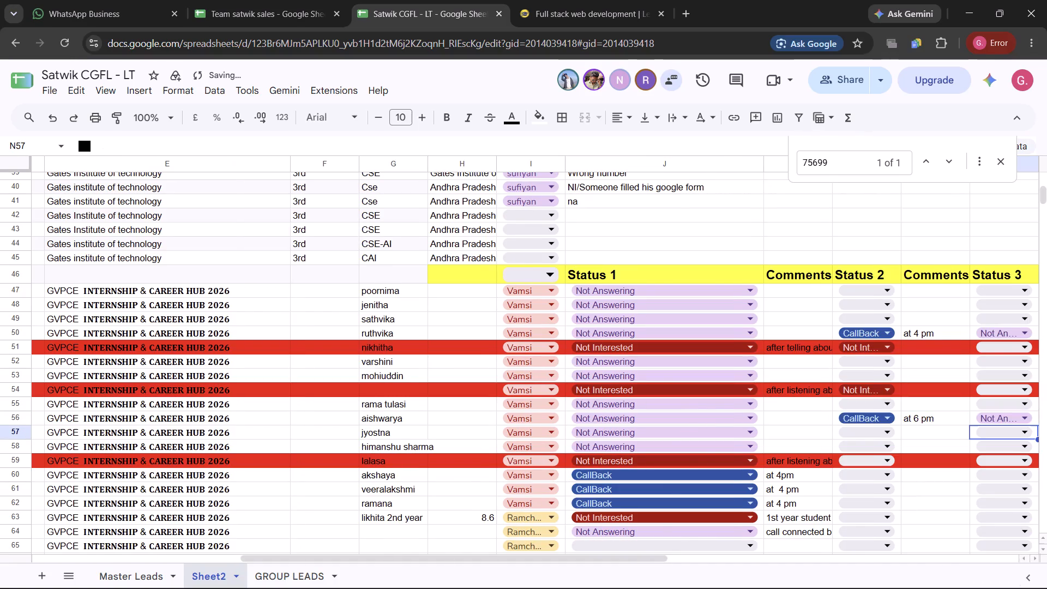
Enter "call declining" in the Comments cell beside Status 3 for the row 56 lead.
key(Up)
key(Right)
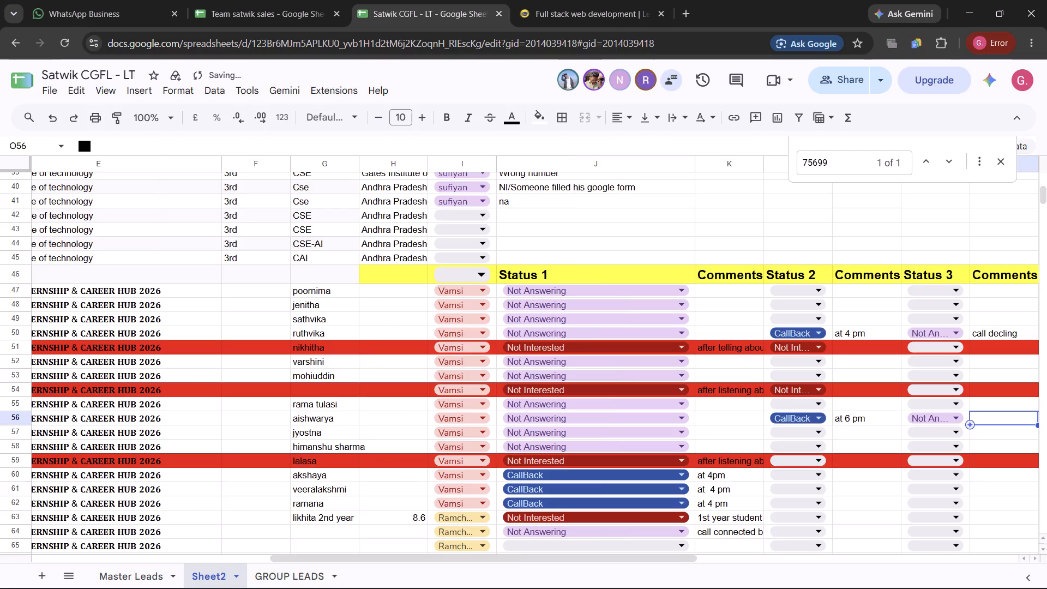
text(call declining)
key(space)
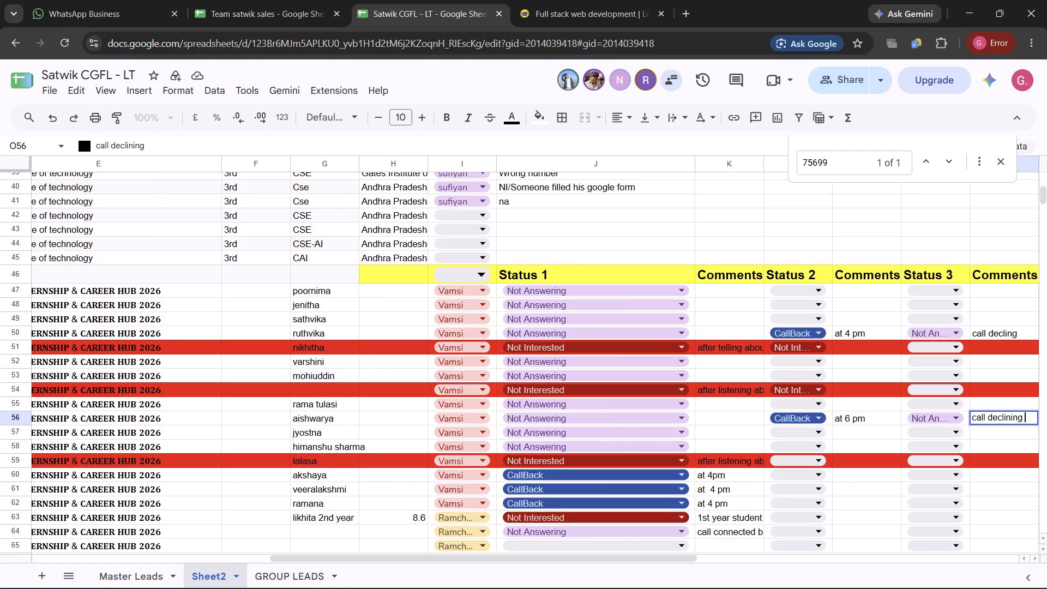
key(Down)
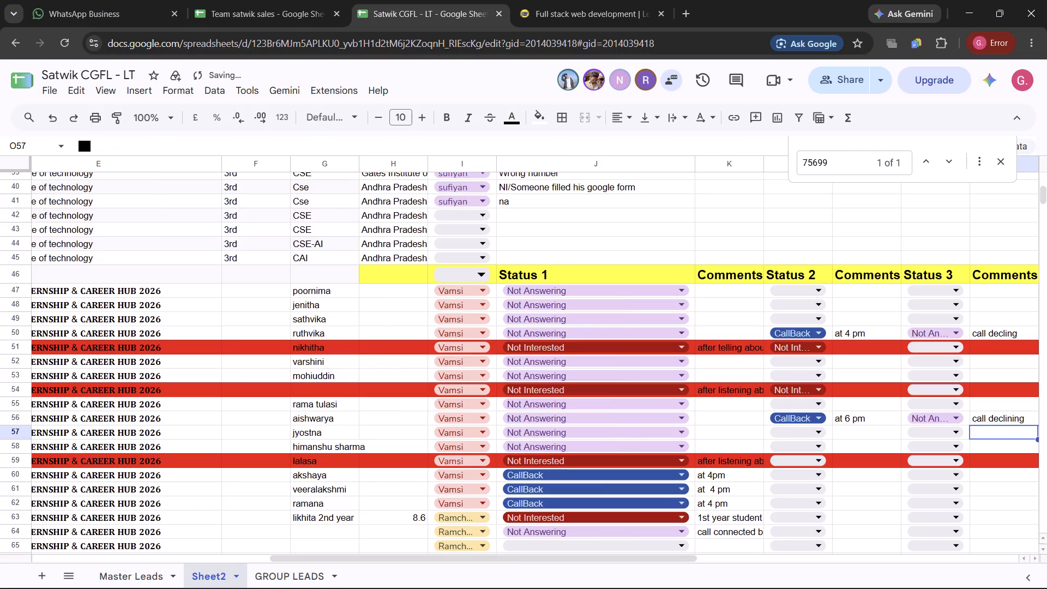
Correct the comment beside Status 3 for the row 50 lead to read "call declining".
key(Up)
key(Up)
key(Up)
key(Up)
key(Up)
key(Up)
key(Up)
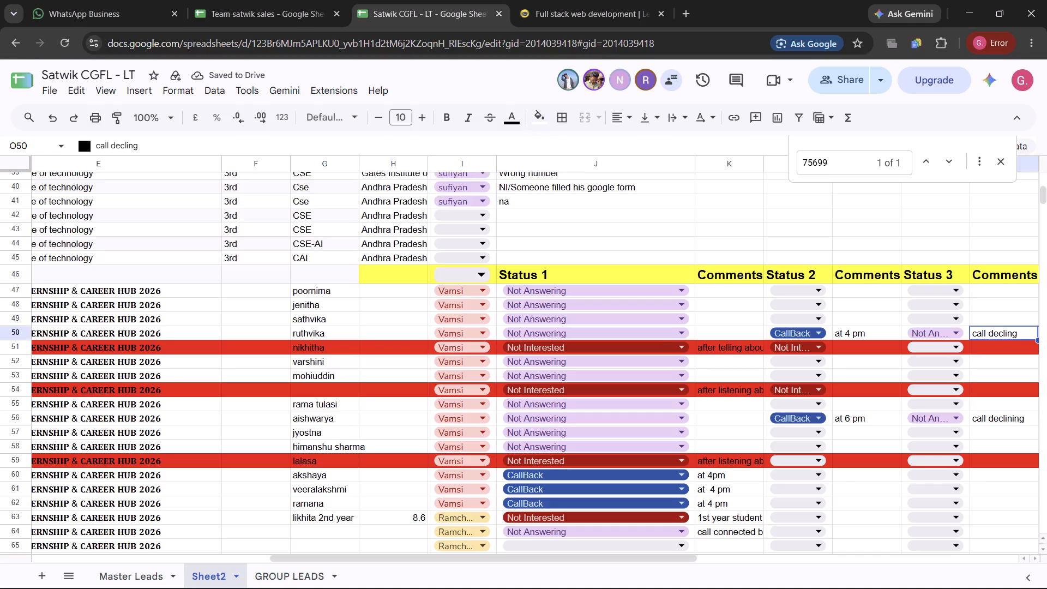
click(183, 138)
key(BackSpace)
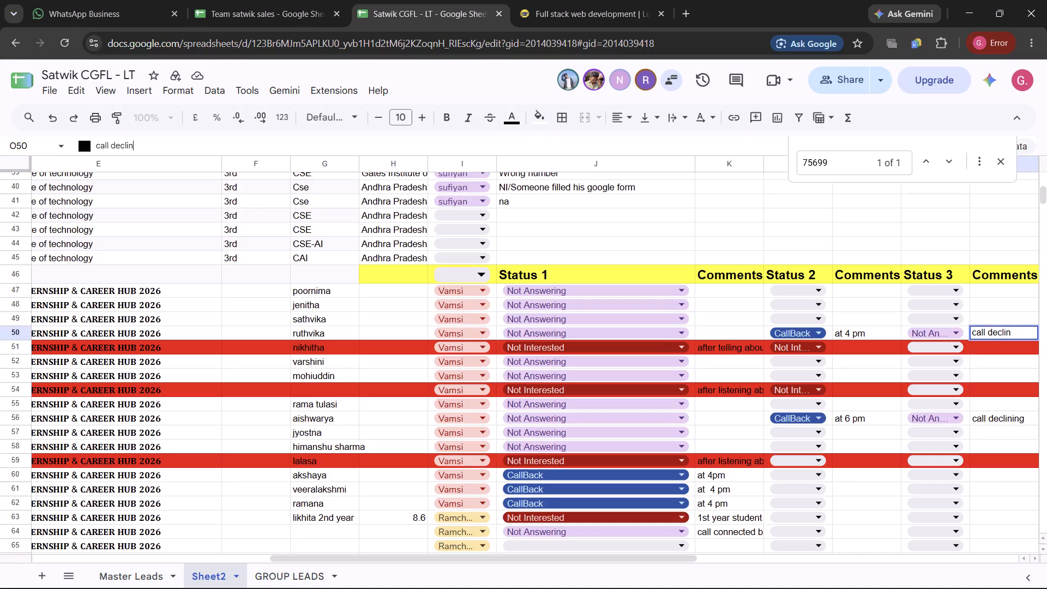
text(ing)
key(space)
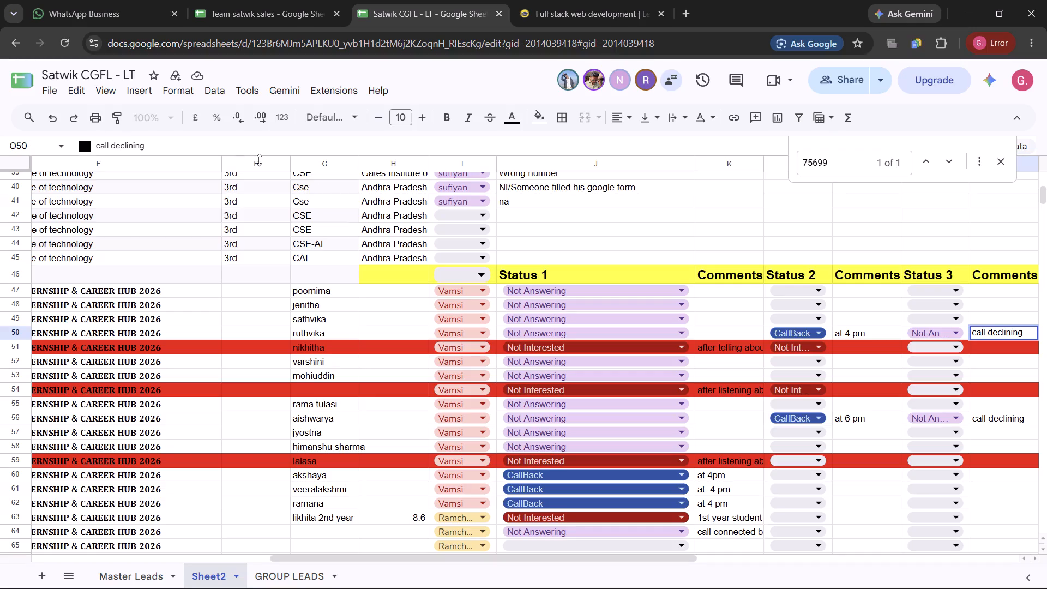
scroll(761, 312, down, 2)
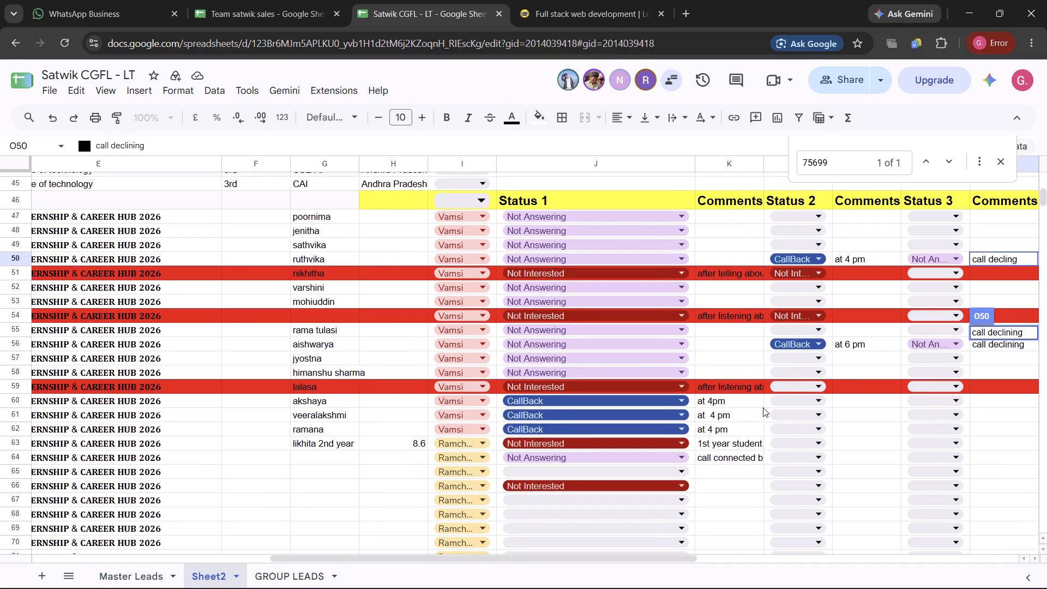
click(858, 398)
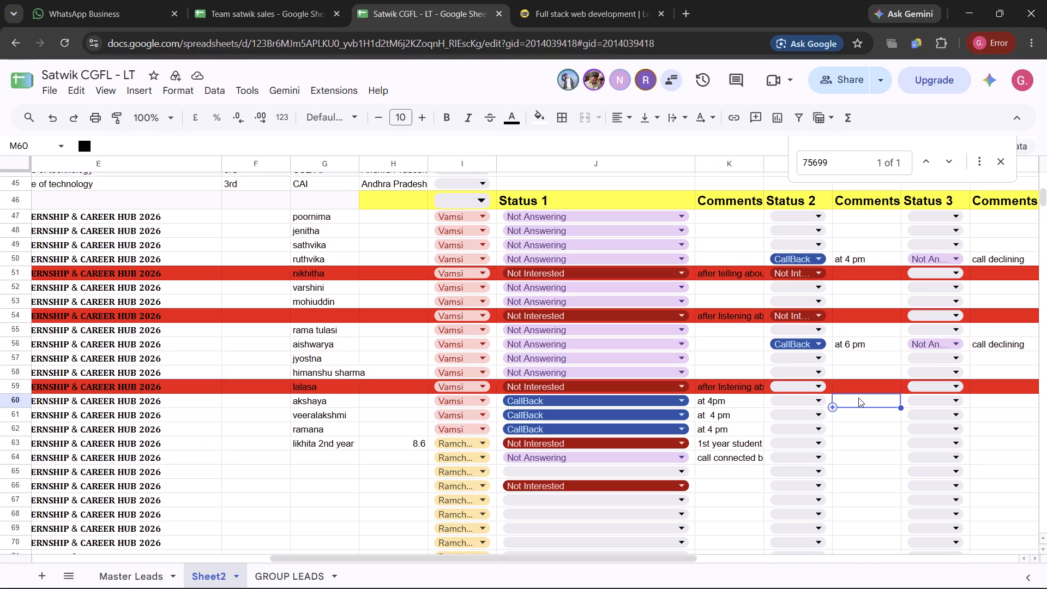
Look up the contact number of Vamsi's row 60 lead, the one marked CallBack at 4pm.
key(Left)
key(Left)
key(Left)
key(Left)
key(Left)
key(Left)
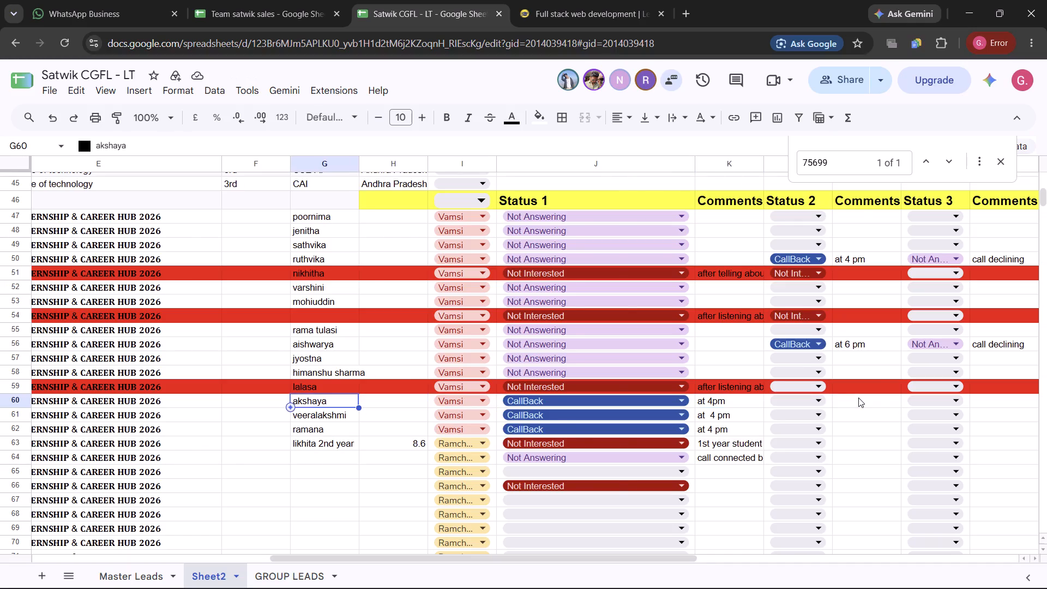
key(Left)
key(Left)
key(Left)
key(Left)
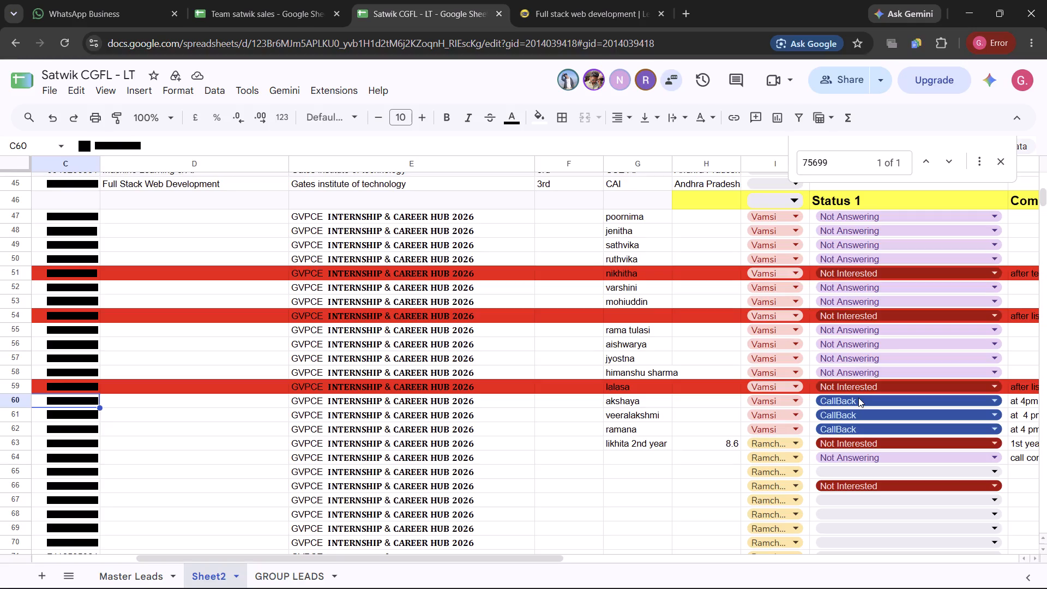
key(Down)
key(Up)
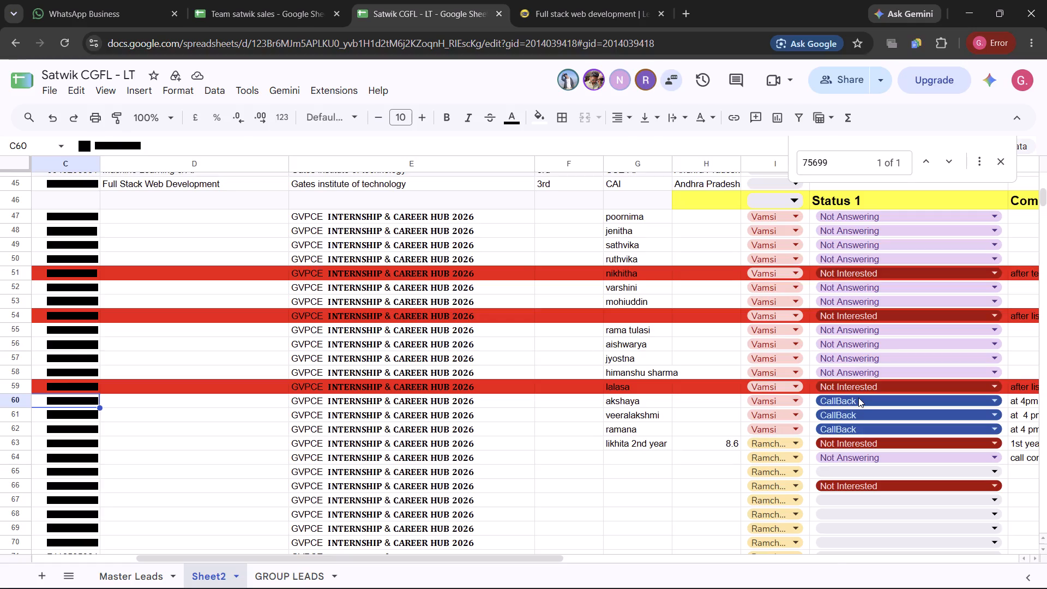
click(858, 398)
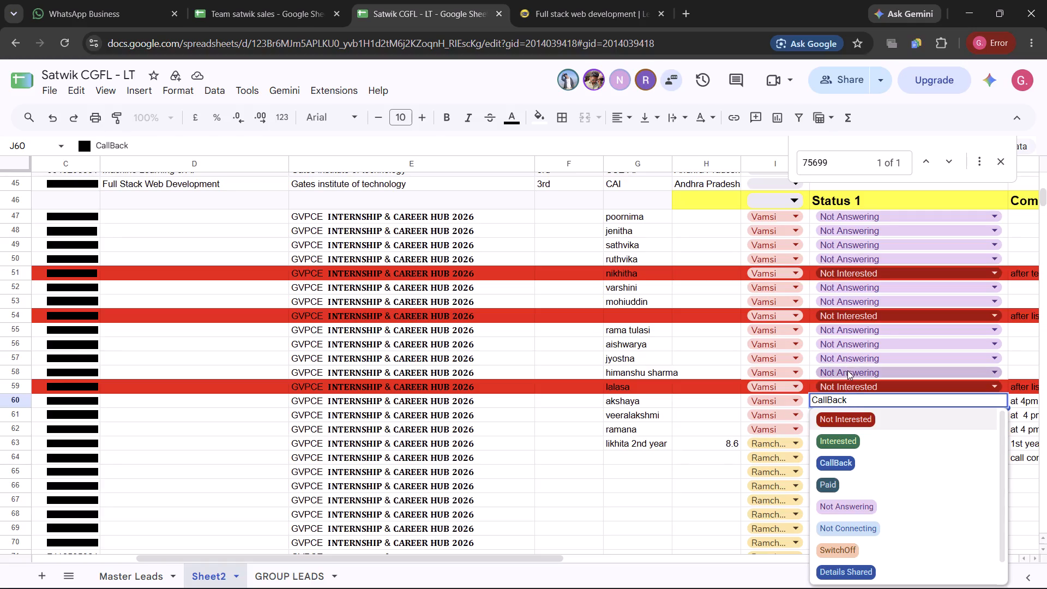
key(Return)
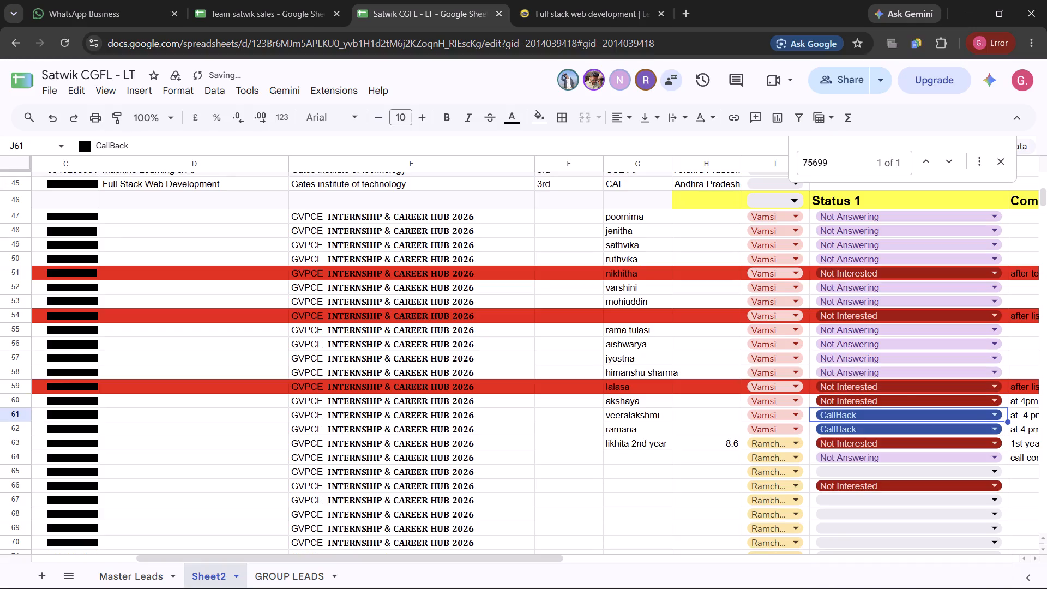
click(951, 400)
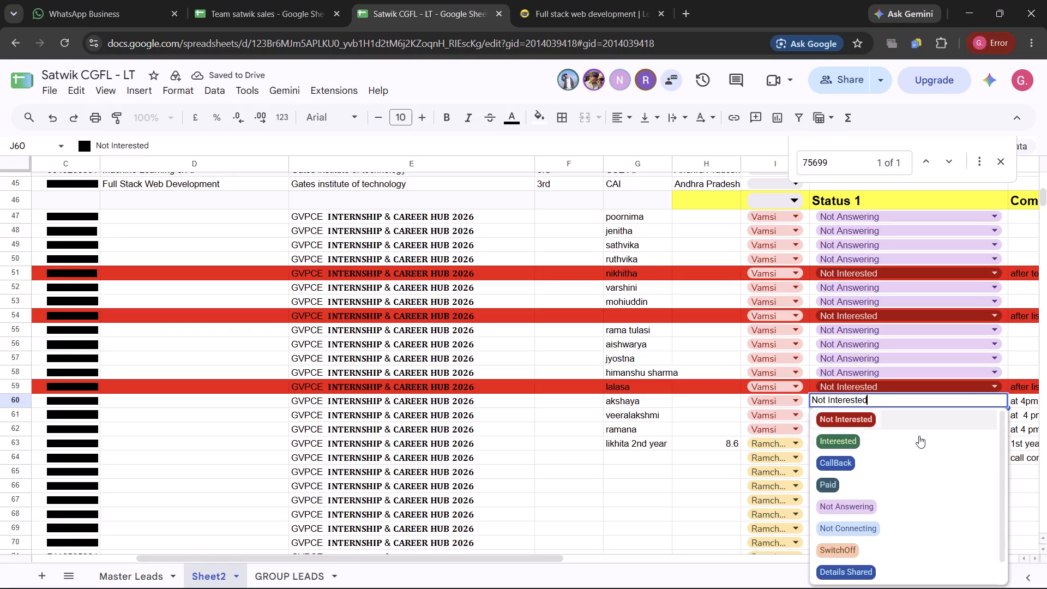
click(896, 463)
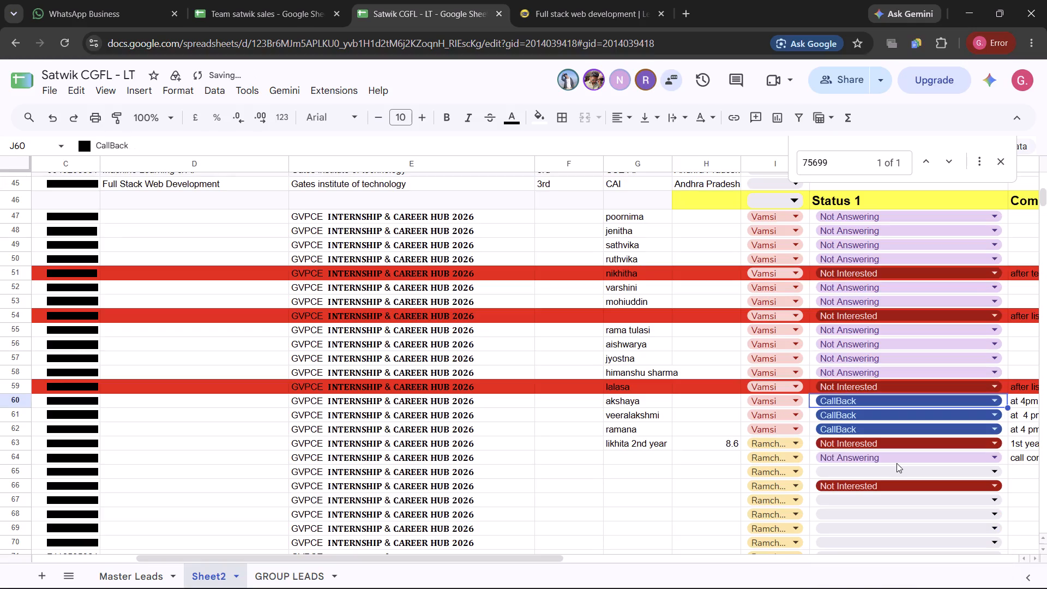
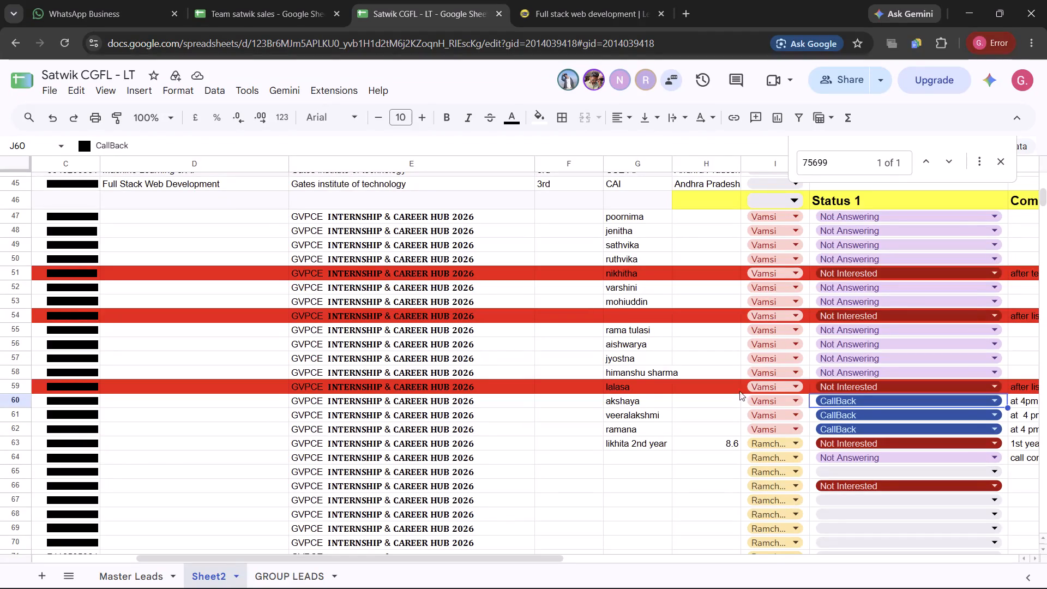
Select the name cell of Vamsi's row 61 lead, marked CallBack, on Sheet2.
click(661, 413)
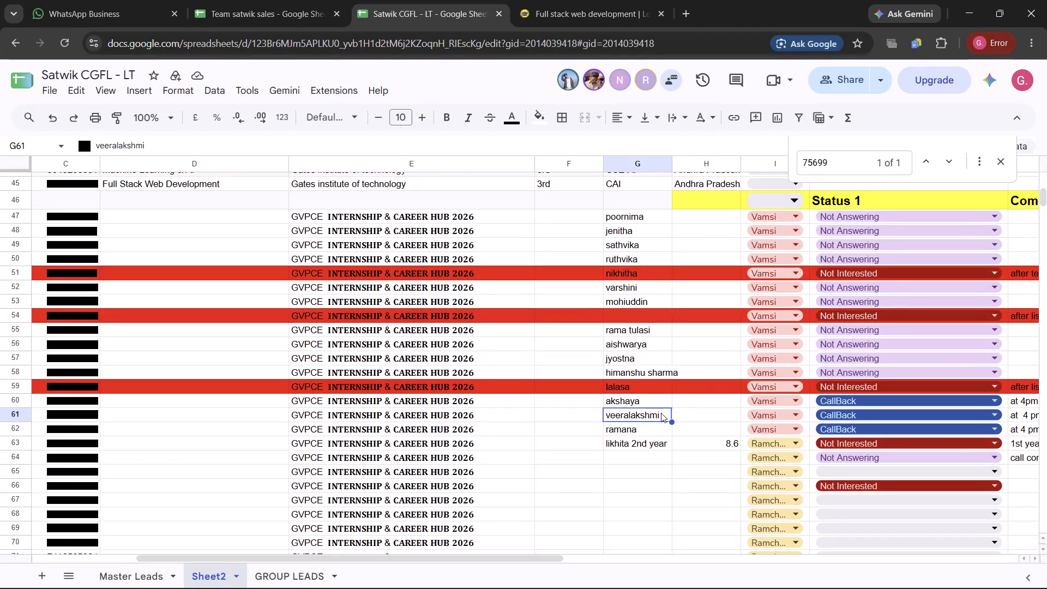
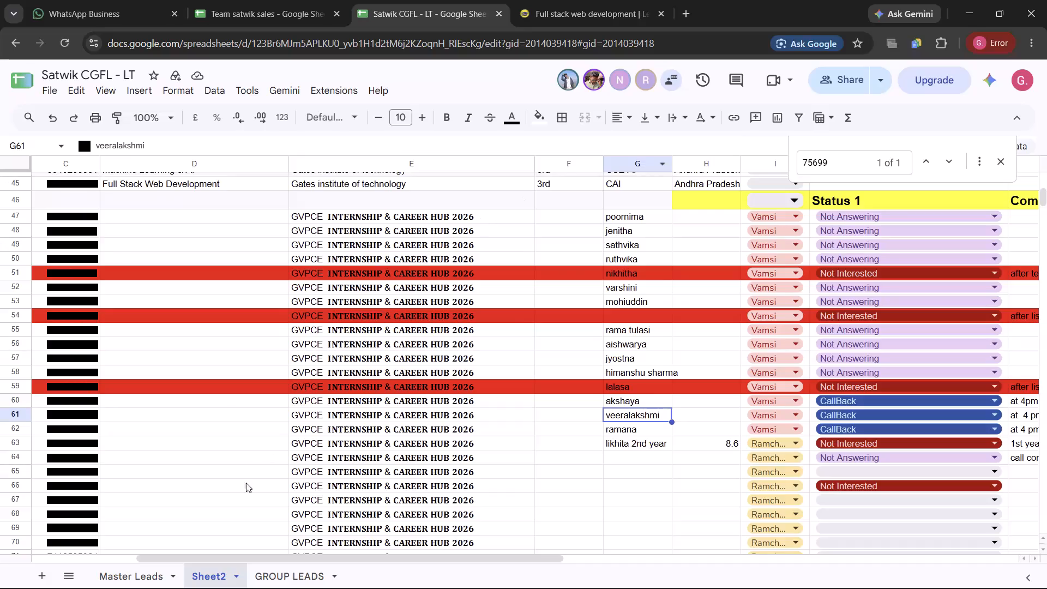
Go to the Master Leads sheet and select the Full Name cell of the highlighted row 92 lead from City engineering college.
click(122, 582)
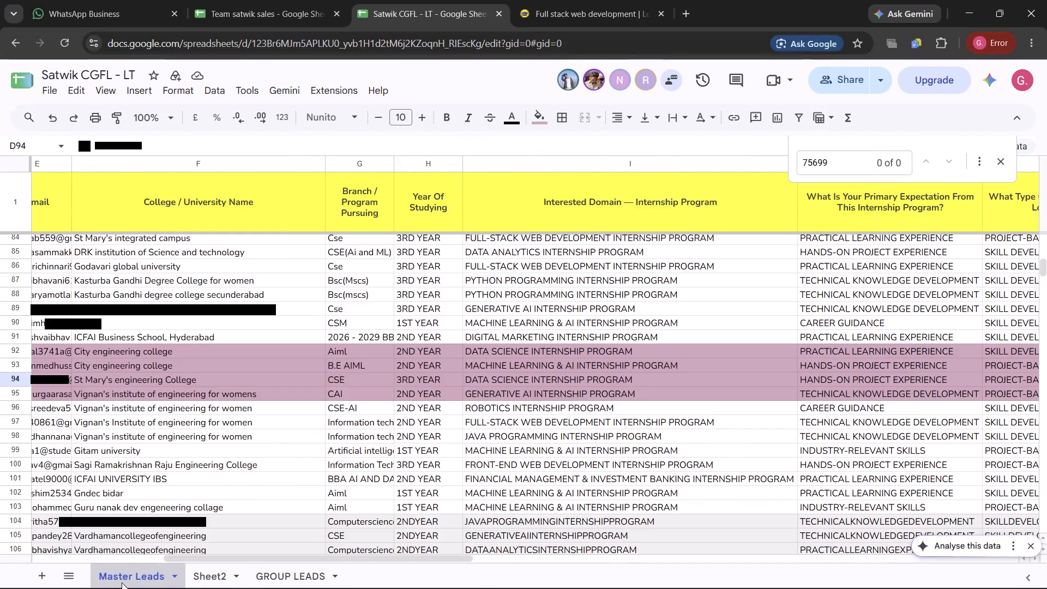
scroll(374, 382, left, 1)
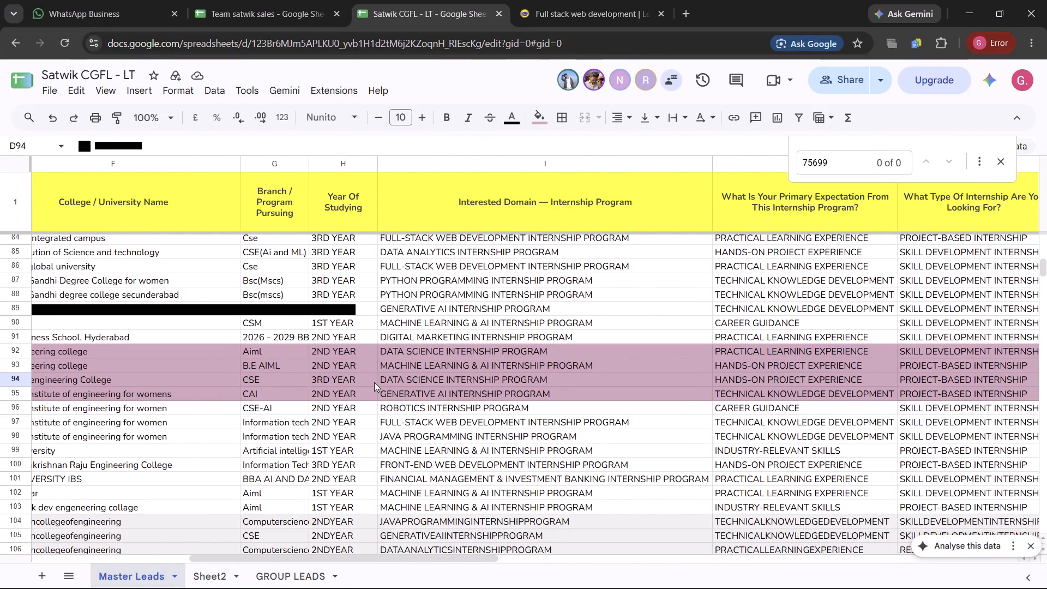
click(422, 344)
click(265, 348)
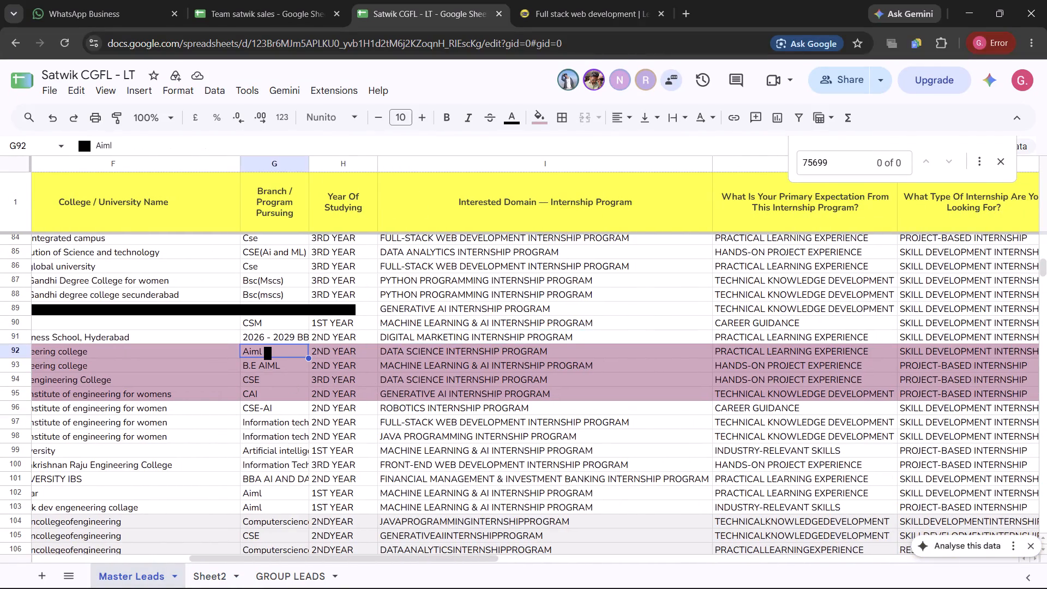
key(Left)
key(Left)
key(Left)
key(Left)
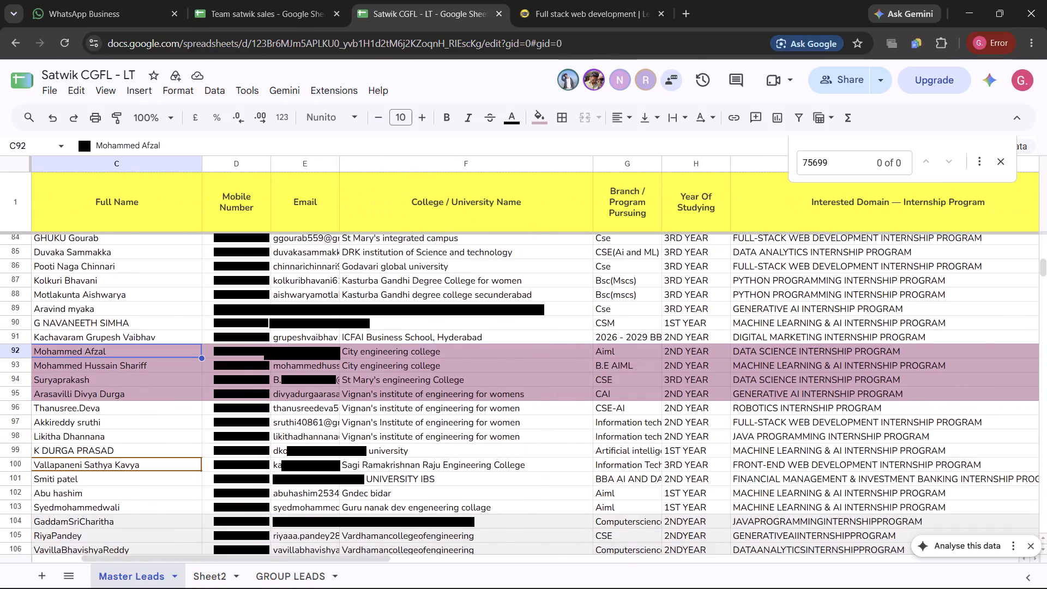
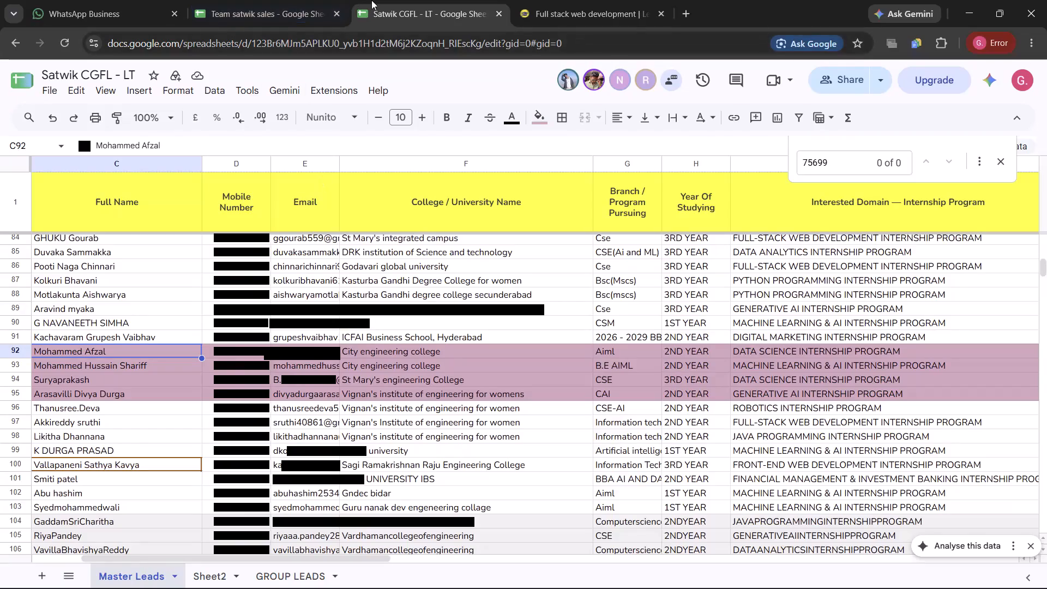
Switch to the Learners Track website and open the Data Science course page from its course catalogue.
click(560, 0)
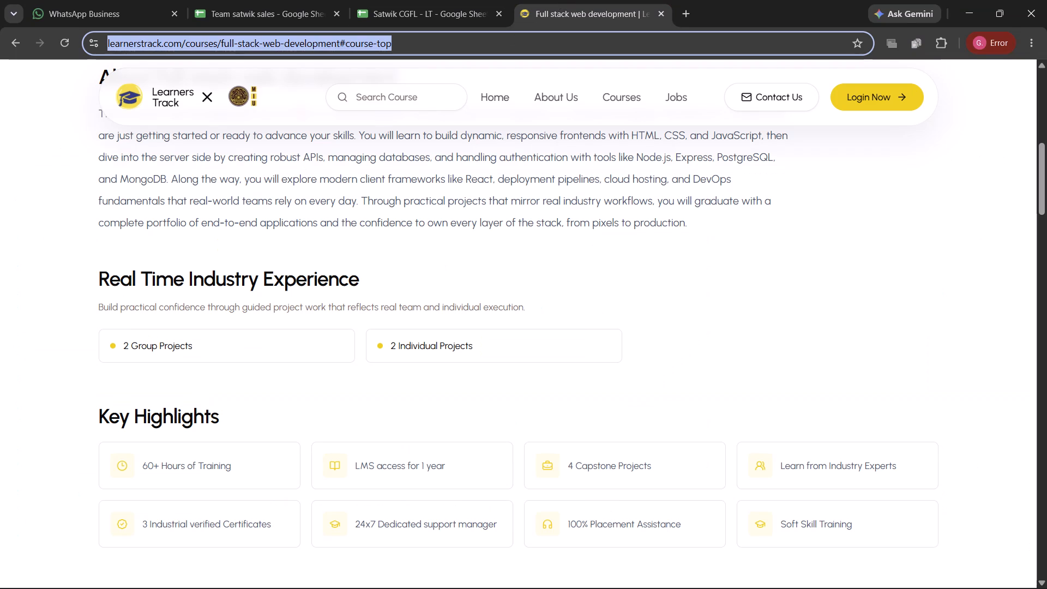
scroll(416, 203, up, 5)
scroll(416, 203, down, 3)
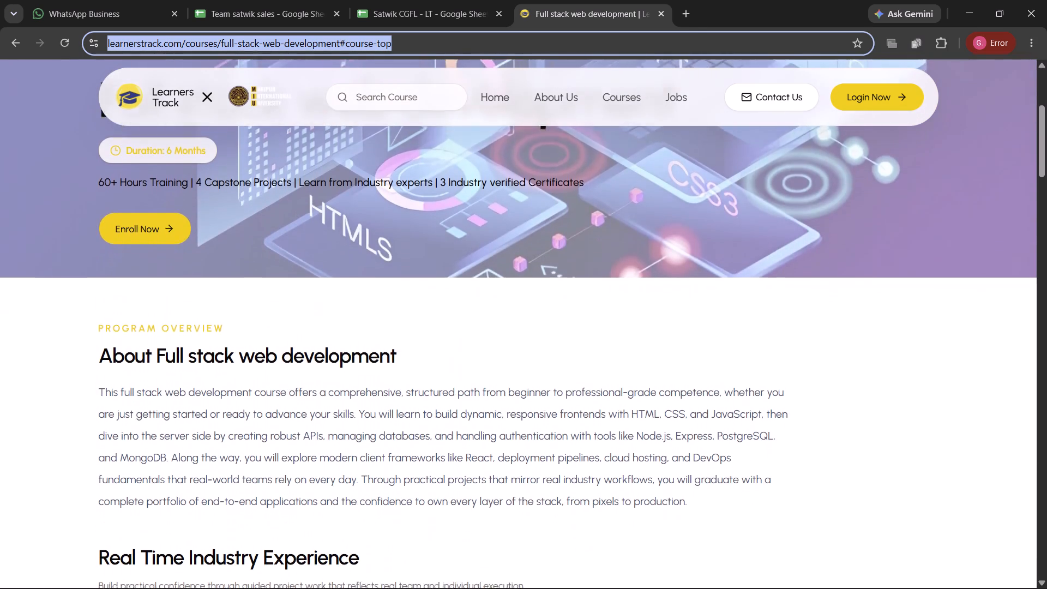
click(619, 92)
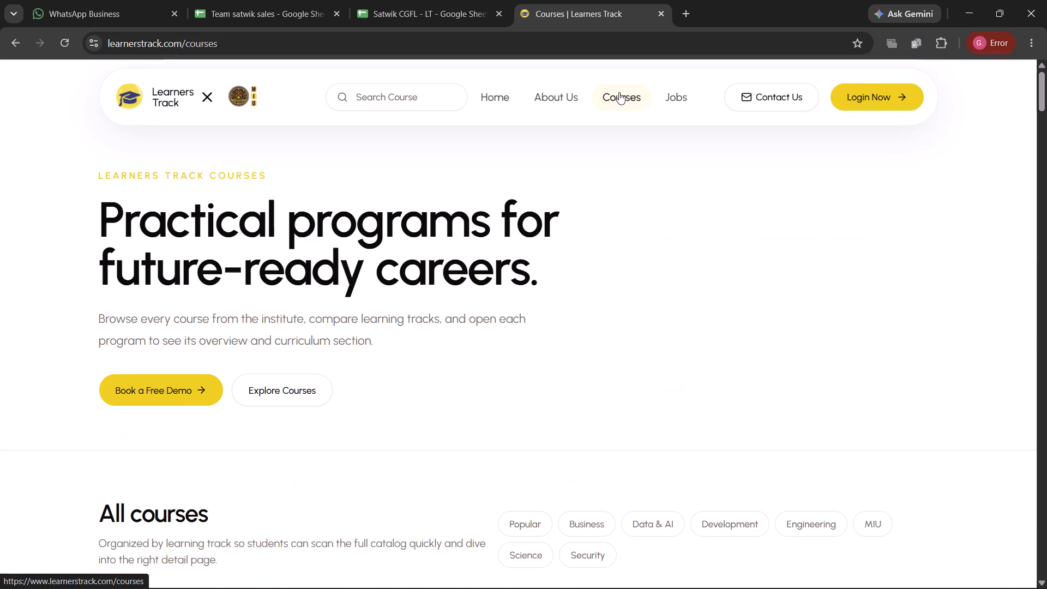
scroll(468, 369, down, 5)
click(500, 378)
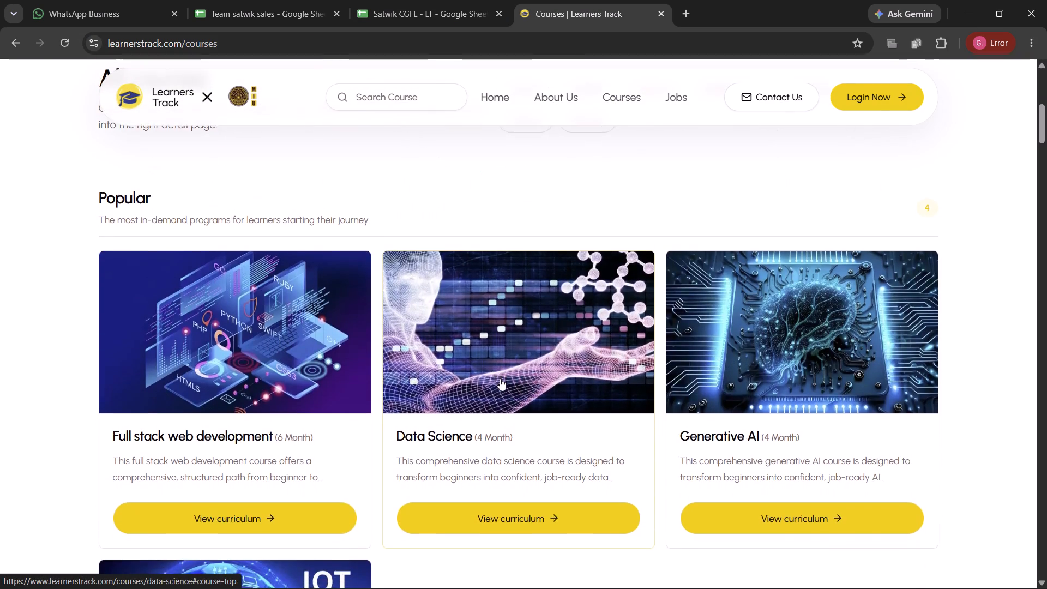
Examine the Data Science course's key highlights, curriculum, sample certificates and the Smart and Advance Learning fee plans.
scroll(500, 378, down, 1)
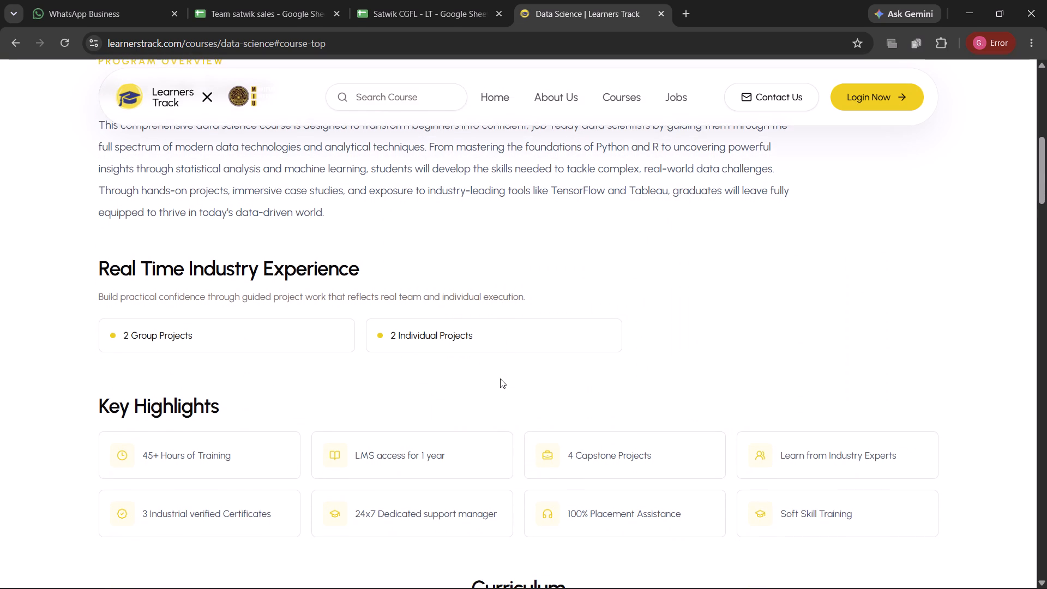
scroll(500, 378, down, 1)
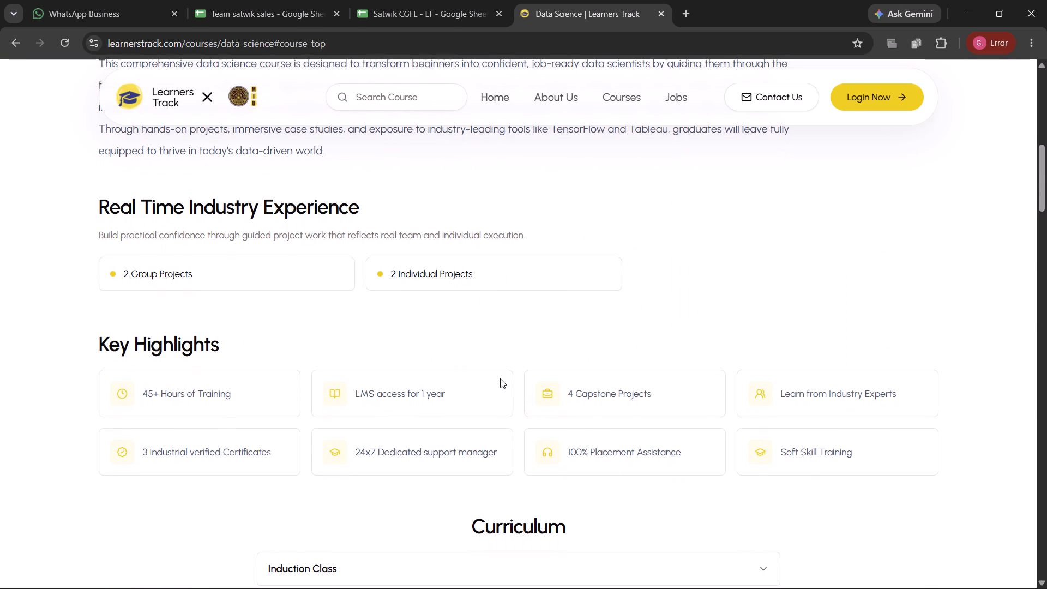
scroll(500, 378, down, 8)
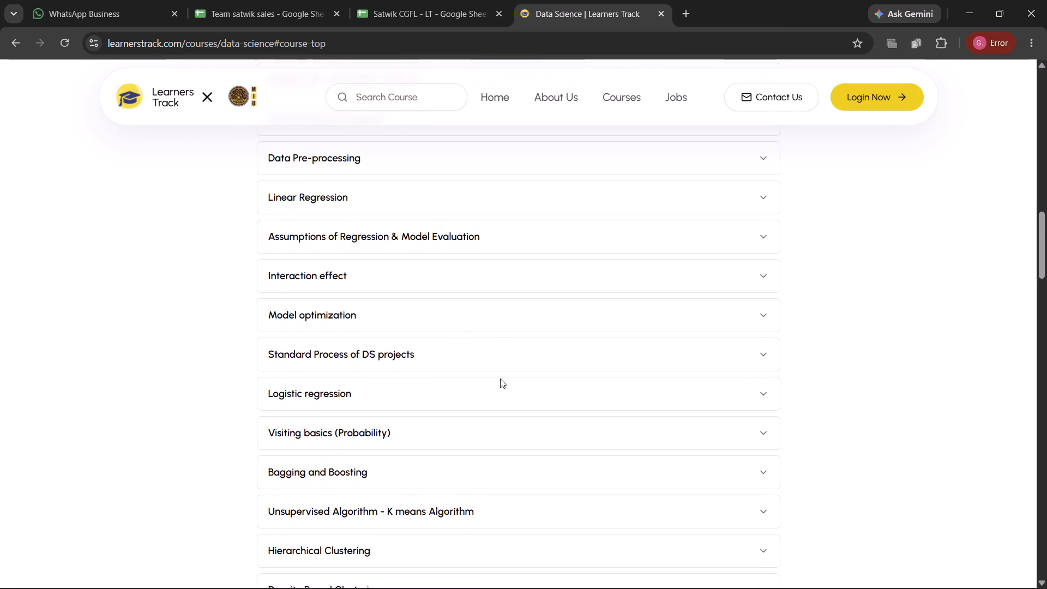
scroll(500, 378, down, 5)
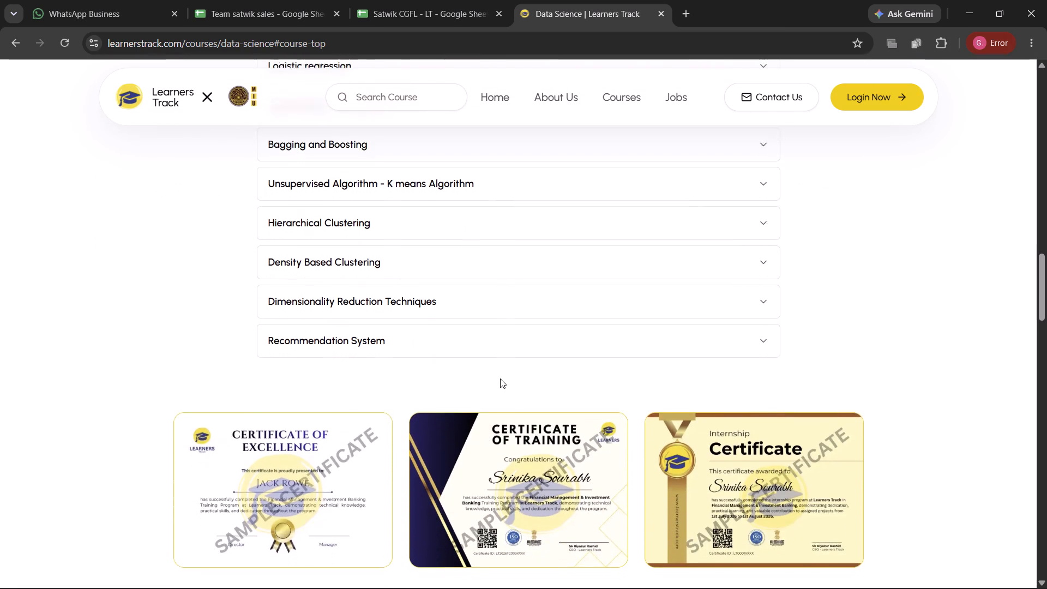
scroll(500, 378, down, 3)
scroll(522, 466, down, 3)
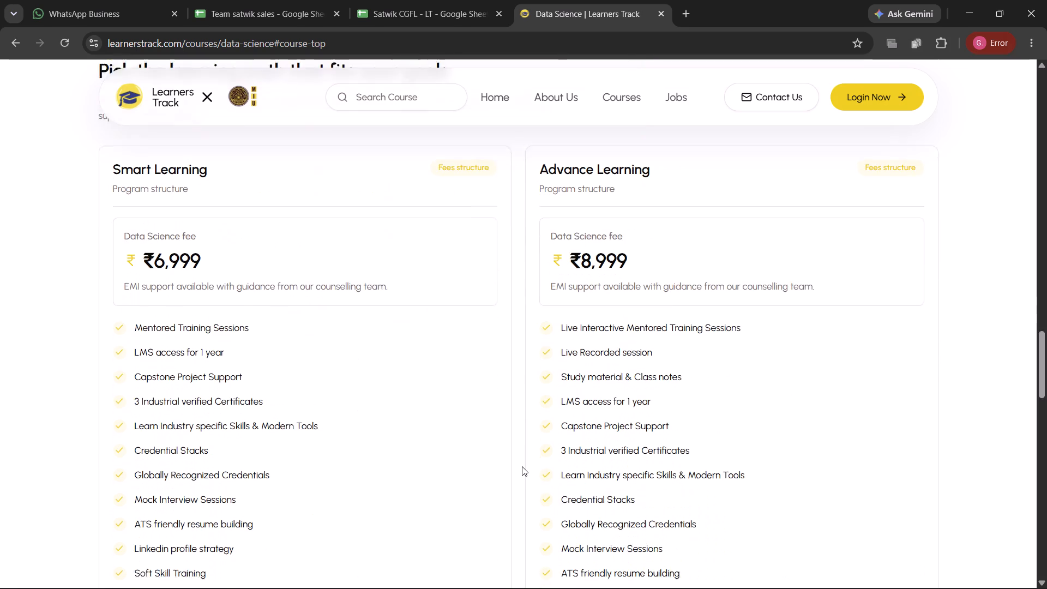
scroll(522, 466, up, 8)
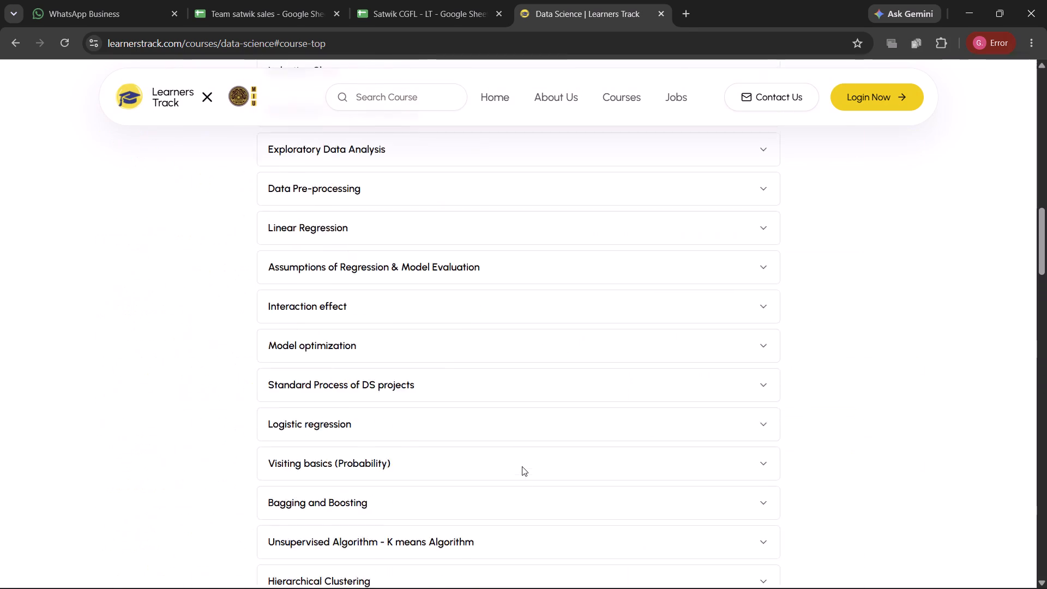
scroll(522, 466, down, 13)
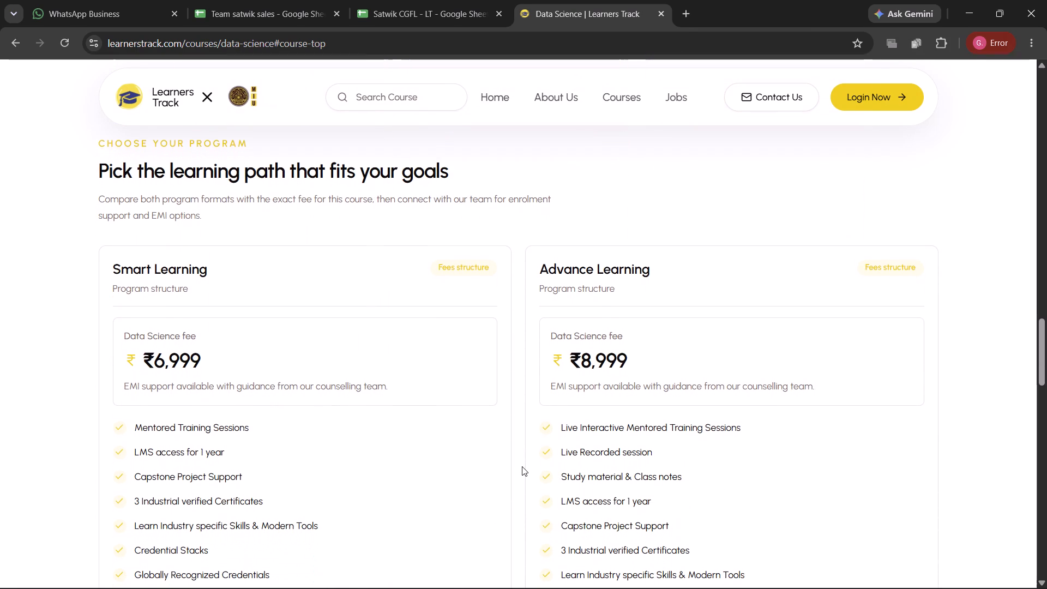
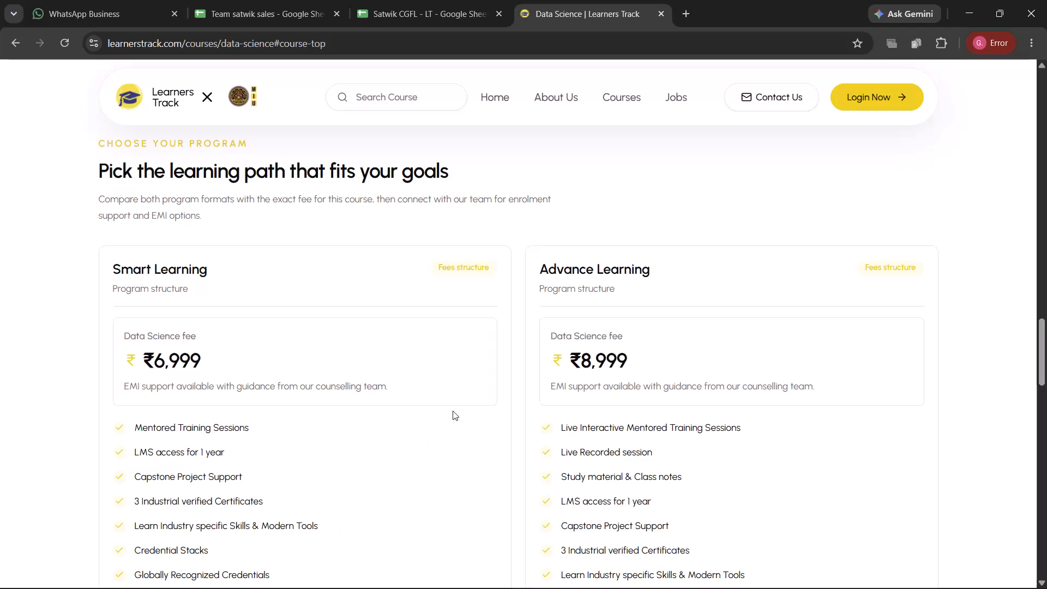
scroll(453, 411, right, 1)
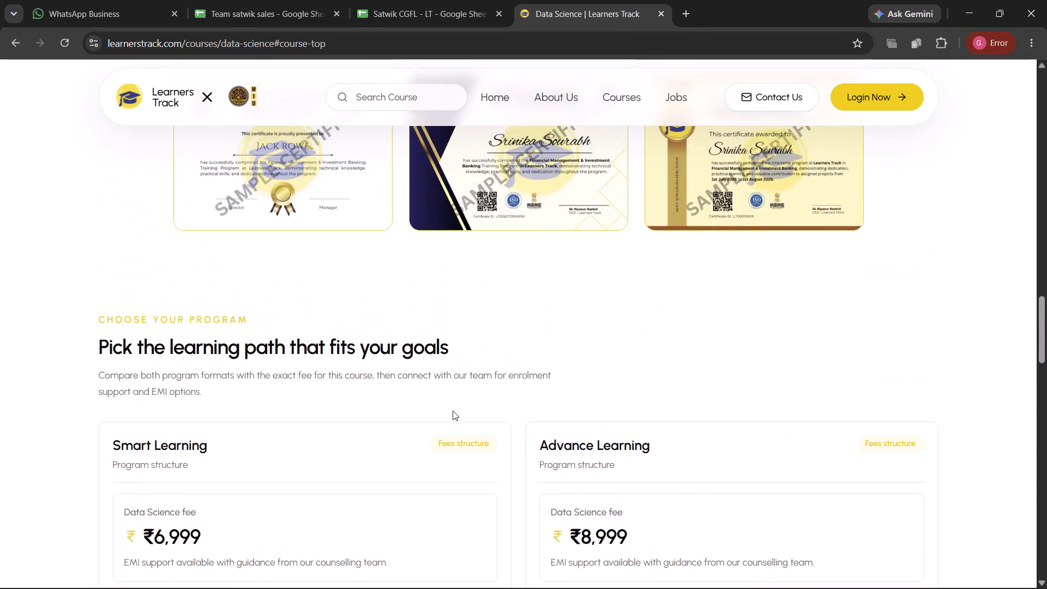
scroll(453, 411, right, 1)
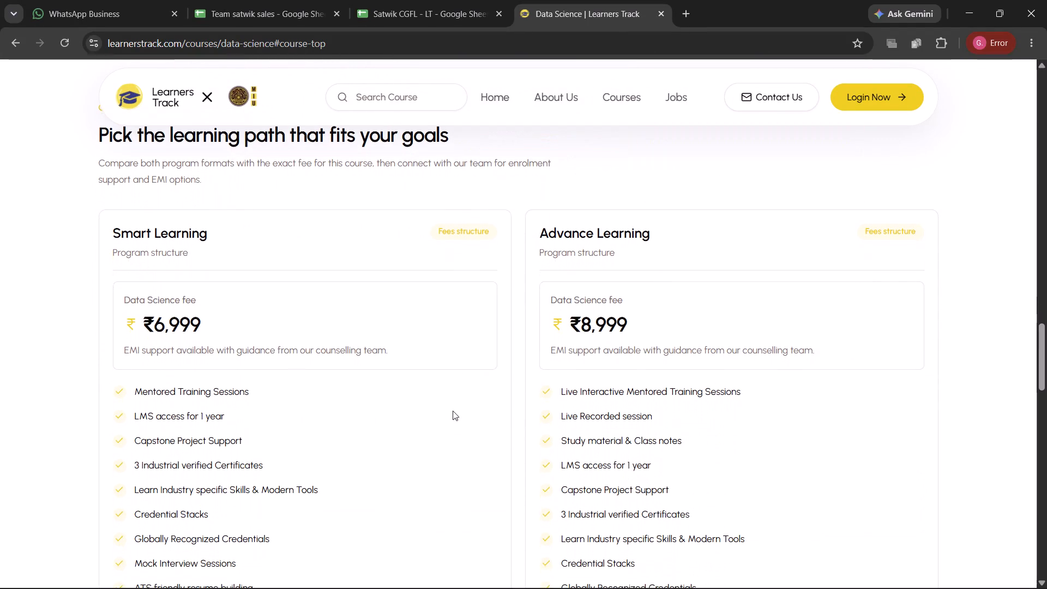